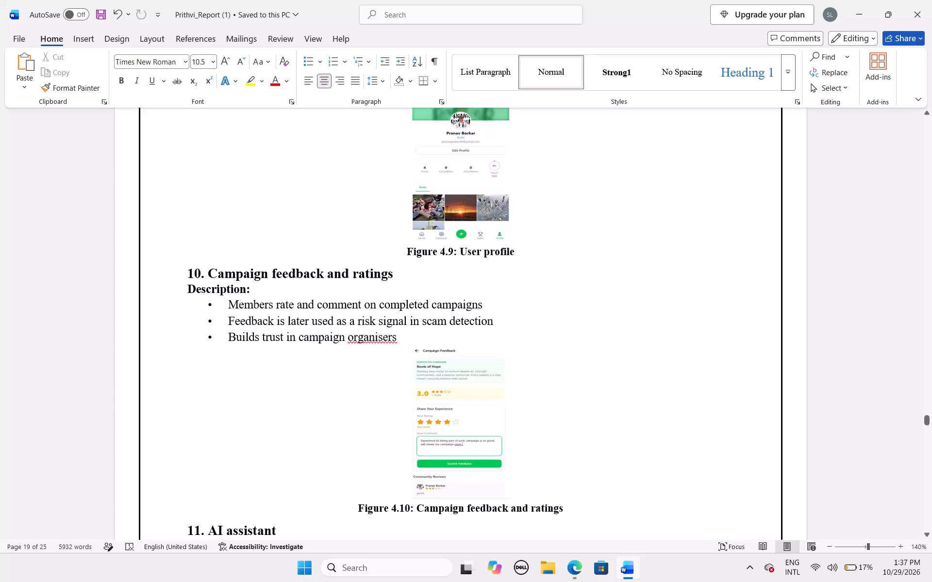
Save the changes to the Prithvi_Report (1) document.
{"action": "scroll", "coordinate": [521, 202], "scroll_direction": "up", "scroll_amount": 3}
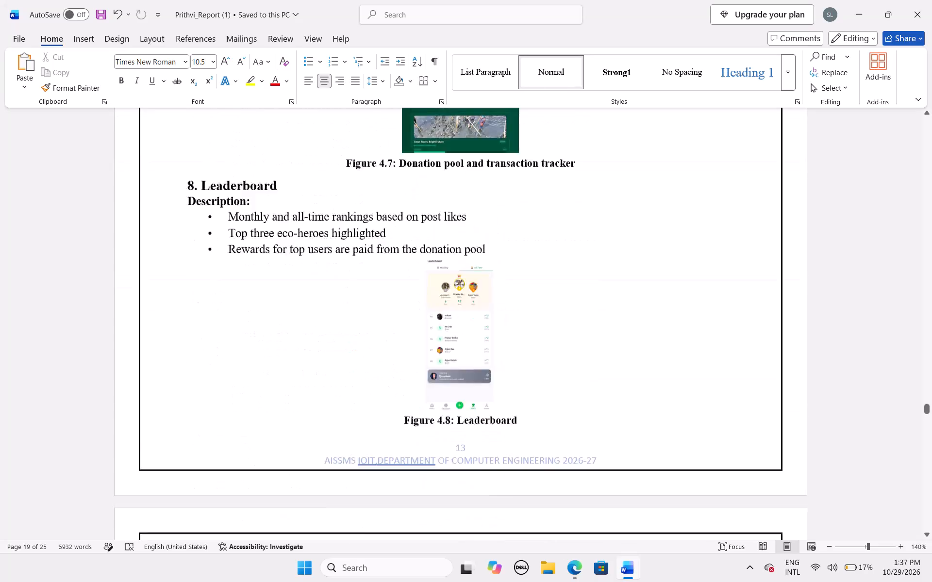
{"action": "scroll", "coordinate": [521, 202], "scroll_direction": "up", "scroll_amount": 2}
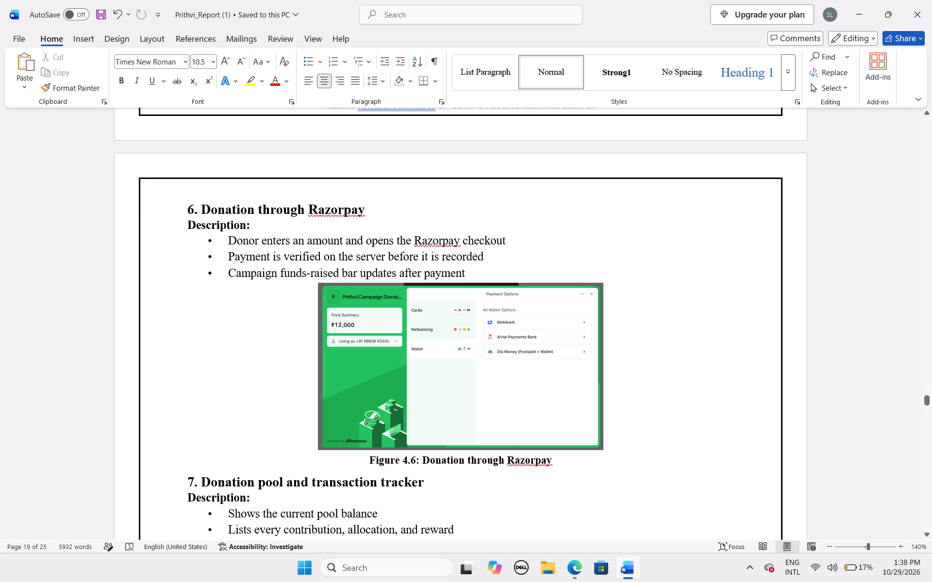
{"action": "key", "text": "ctrl+s"}
Save a PDF copy of the report to the Desktop folder under the name Prithvi_Report.
{"action": "left_click", "coordinate": [20, 35]}
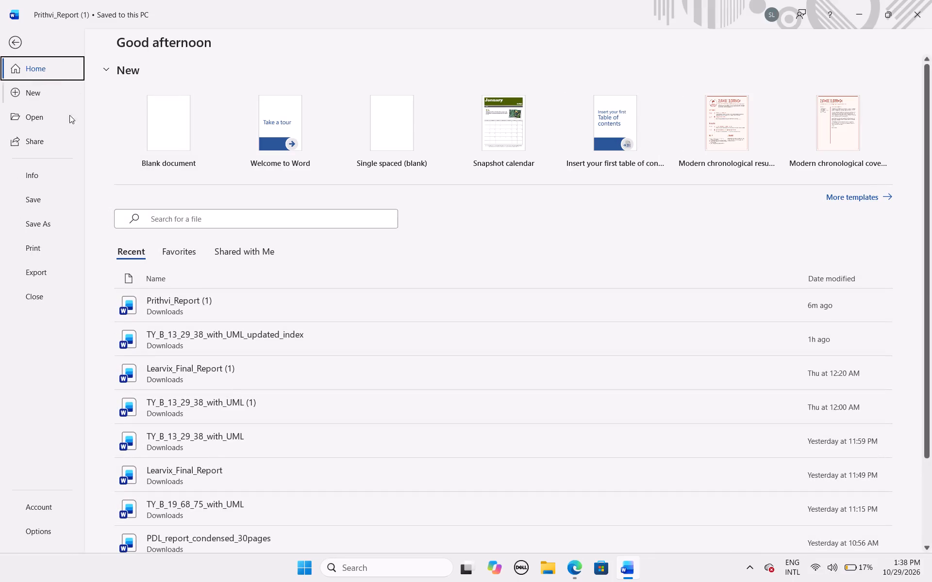
{"action": "left_click", "coordinate": [41, 222]}
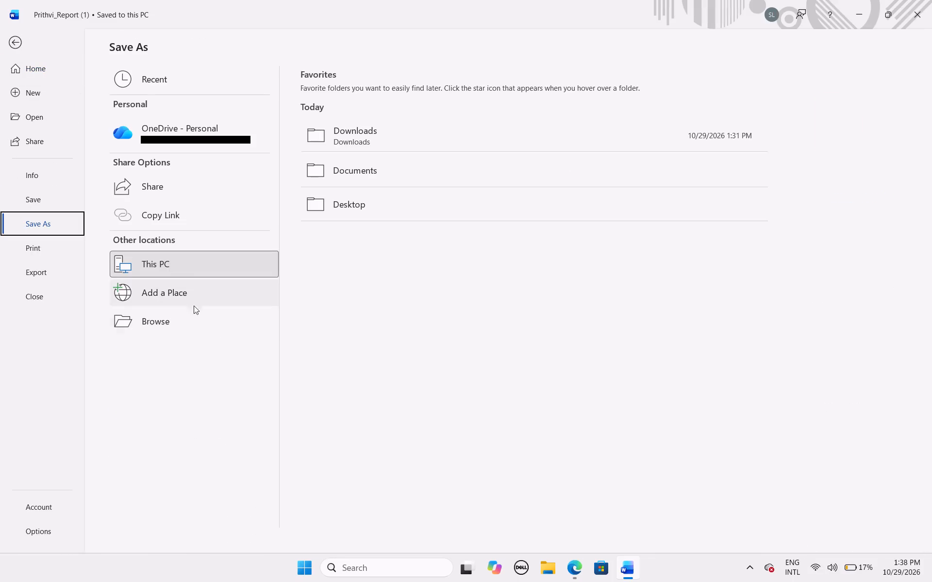
{"action": "left_click", "coordinate": [171, 335]}
{"action": "left_click", "coordinate": [175, 328]}
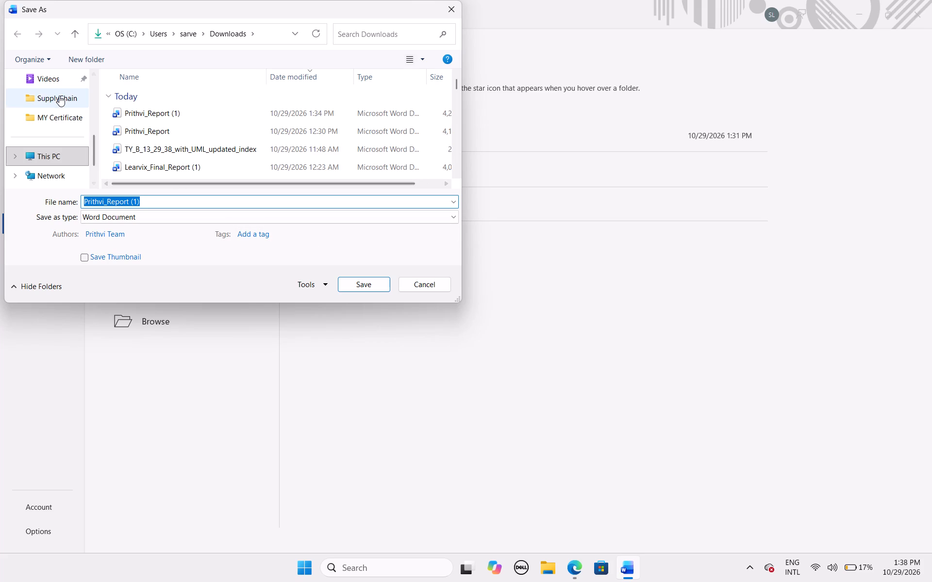
{"action": "scroll", "coordinate": [59, 96], "scroll_direction": "up", "scroll_amount": 6}
{"action": "left_click", "coordinate": [48, 159]}
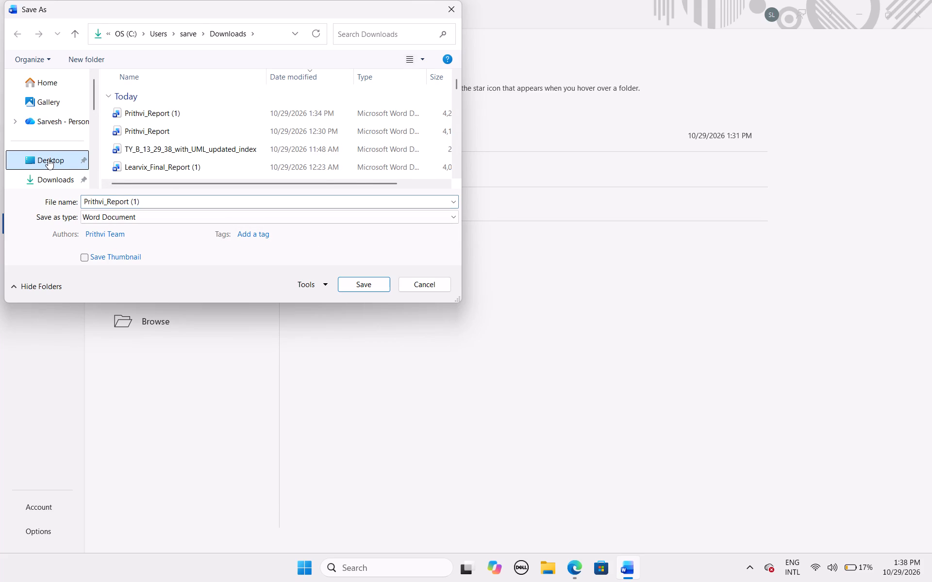
{"action": "left_click", "coordinate": [144, 204]}
{"action": "left_click", "coordinate": [144, 204]}
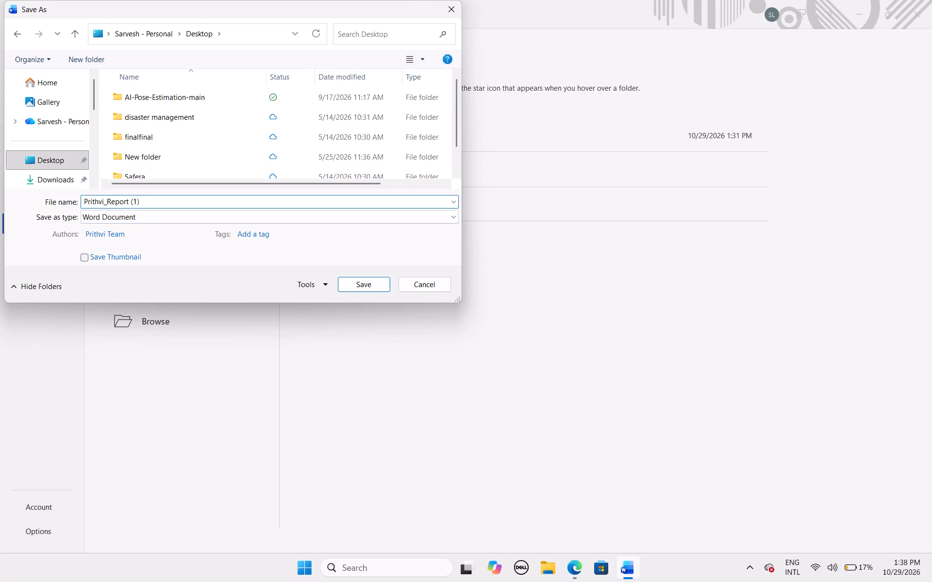
{"action": "key", "text": "BackSpace"}
{"action": "key", "text": "BackSpace"}
{"action": "key", "text": "BackSpace"}
{"action": "key", "text": "BackSpace"}
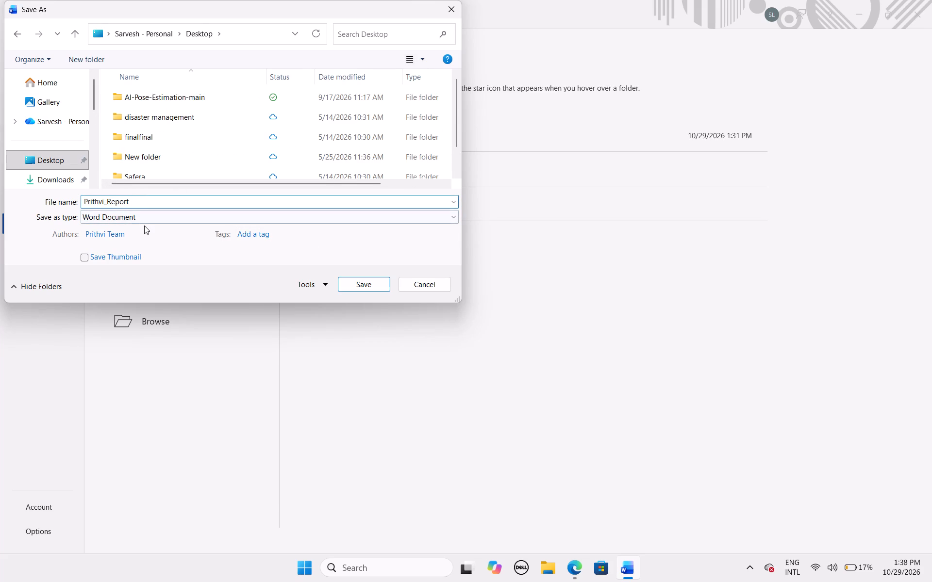
{"action": "left_click", "coordinate": [148, 223]}
{"action": "left_click", "coordinate": [106, 284]}
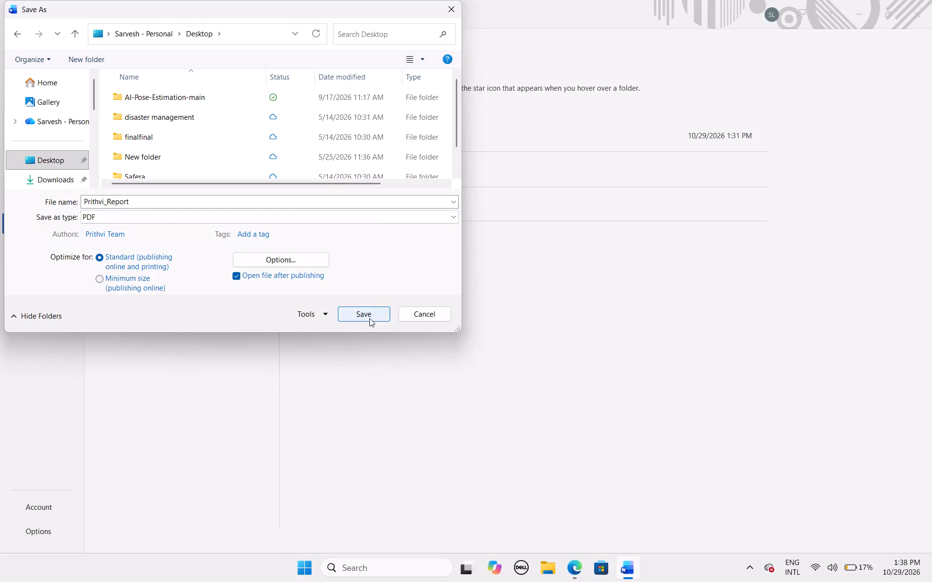
{"action": "left_click", "coordinate": [369, 318]}
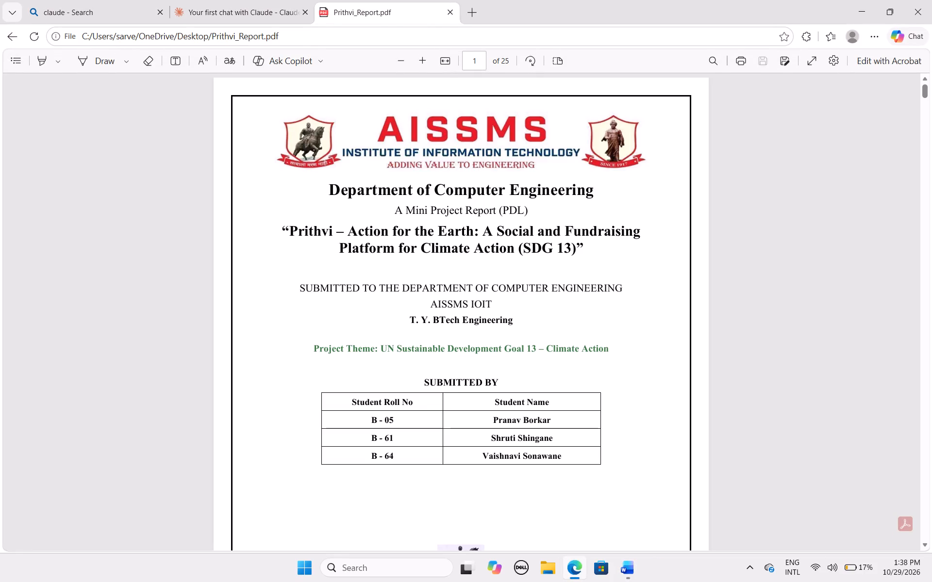
Close the browser window showing the exported PDF and close the Word document.
{"action": "left_click", "coordinate": [919, 8]}
{"action": "left_click", "coordinate": [906, 3]}
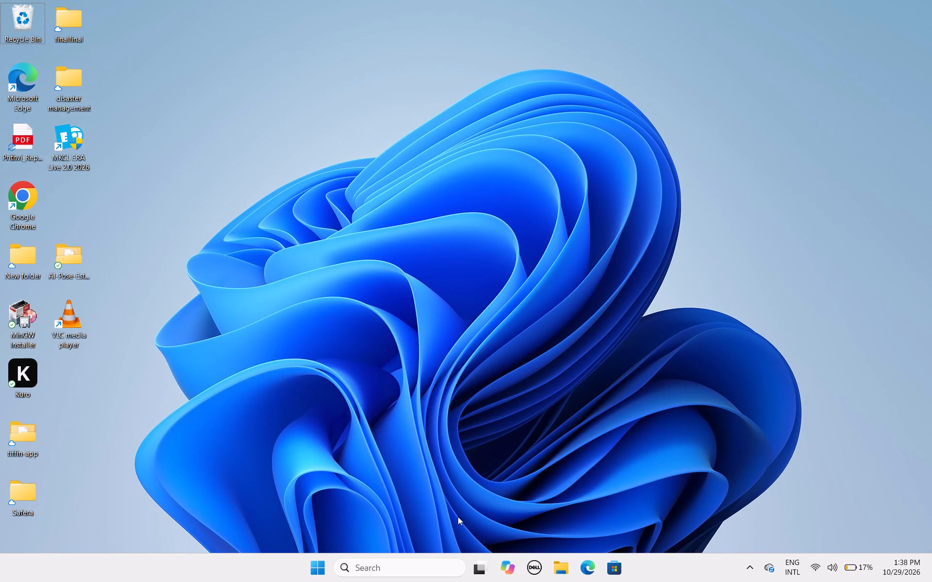
Open File Explorer and Microsoft Edge.
{"action": "left_click", "coordinate": [564, 568]}
{"action": "left_click", "coordinate": [564, 568]}
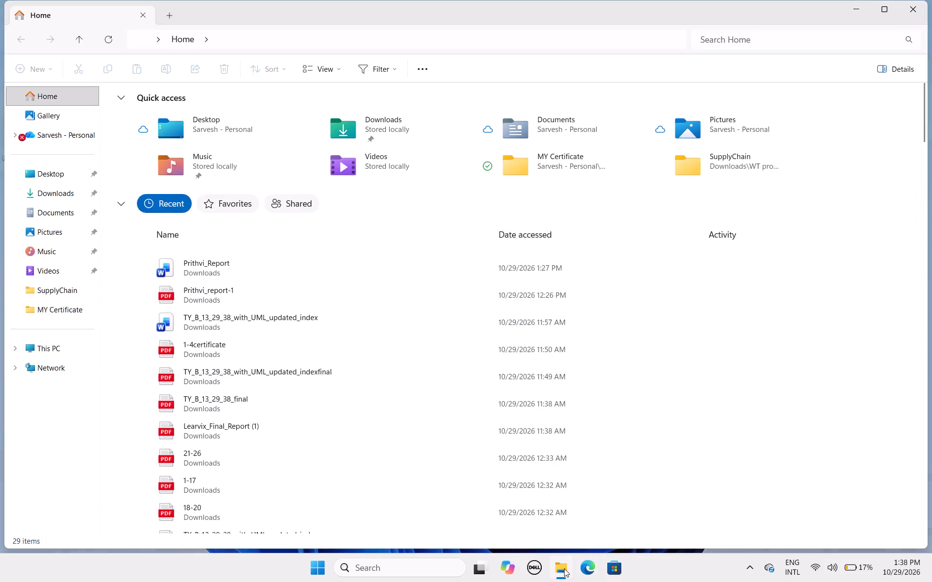
{"action": "left_click", "coordinate": [588, 567]}
{"action": "left_click", "coordinate": [588, 567]}
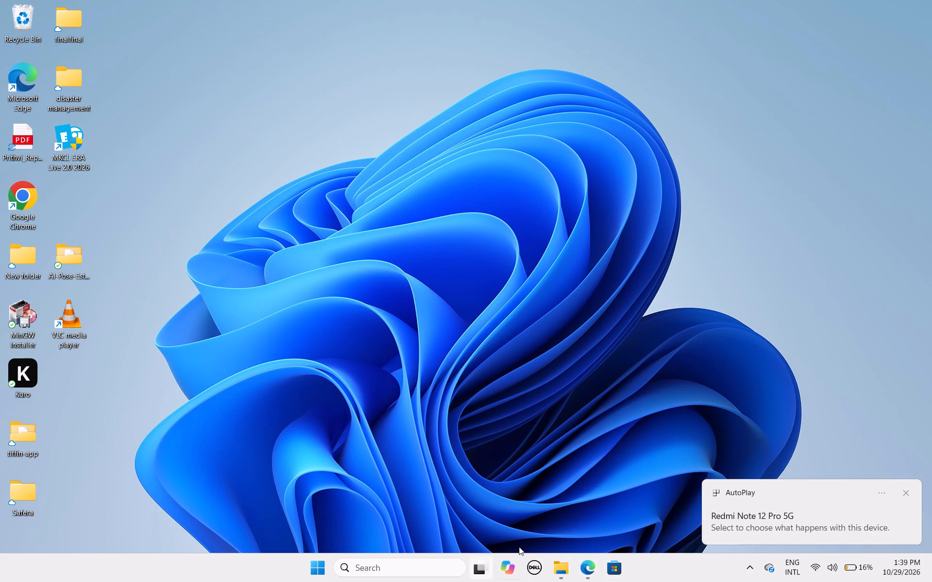
In File Explorer, move the Prithvi_Report PDF from the Desktop folder to the internal shared storage of the Redmi Note 12 Pro 5G.
{"action": "left_click", "coordinate": [562, 569]}
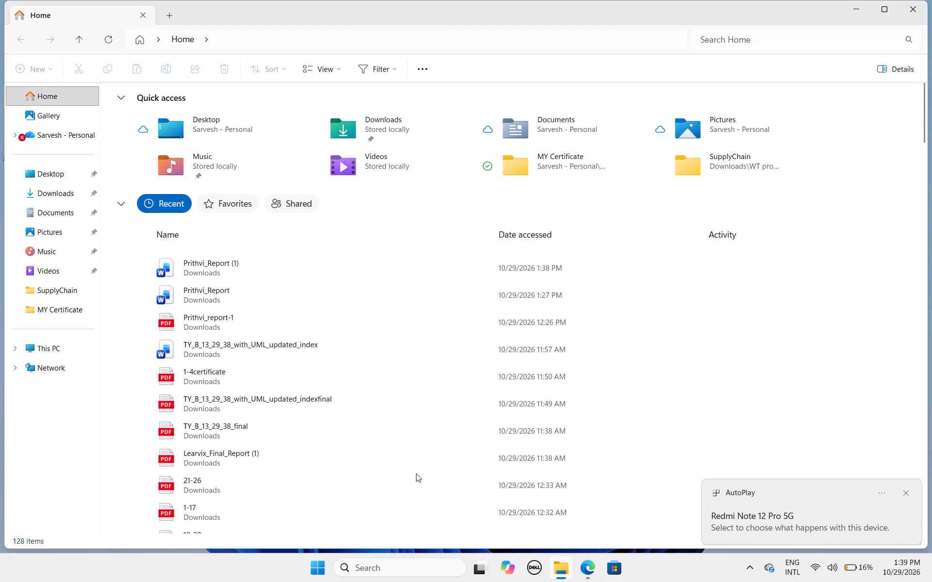
{"action": "left_click", "coordinate": [60, 167]}
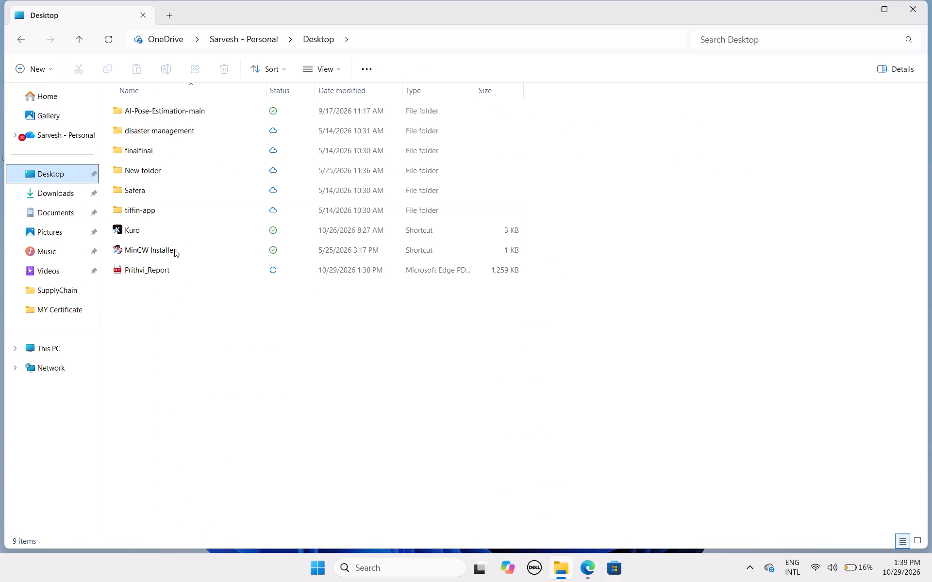
{"action": "left_click", "coordinate": [162, 272]}
{"action": "left_click", "coordinate": [83, 69]}
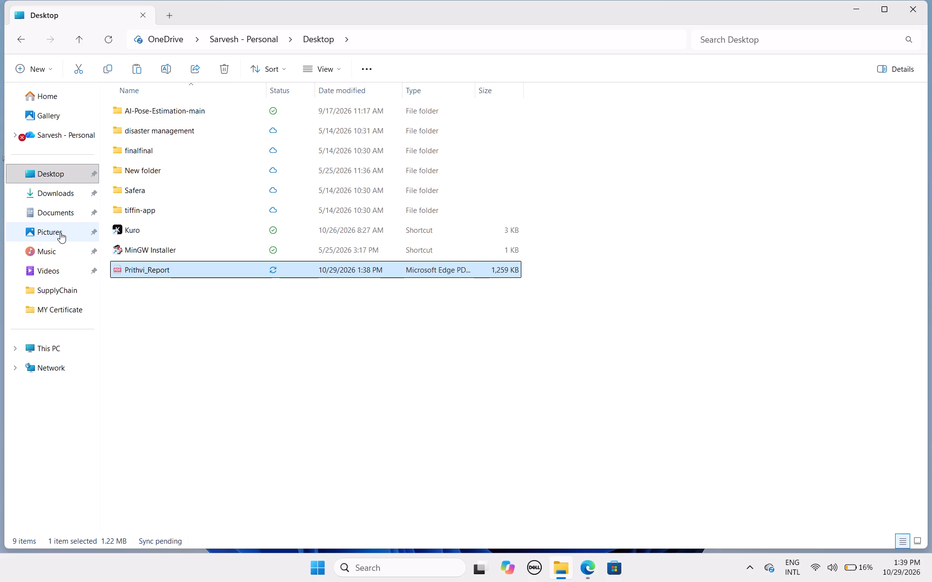
{"action": "left_click", "coordinate": [54, 344]}
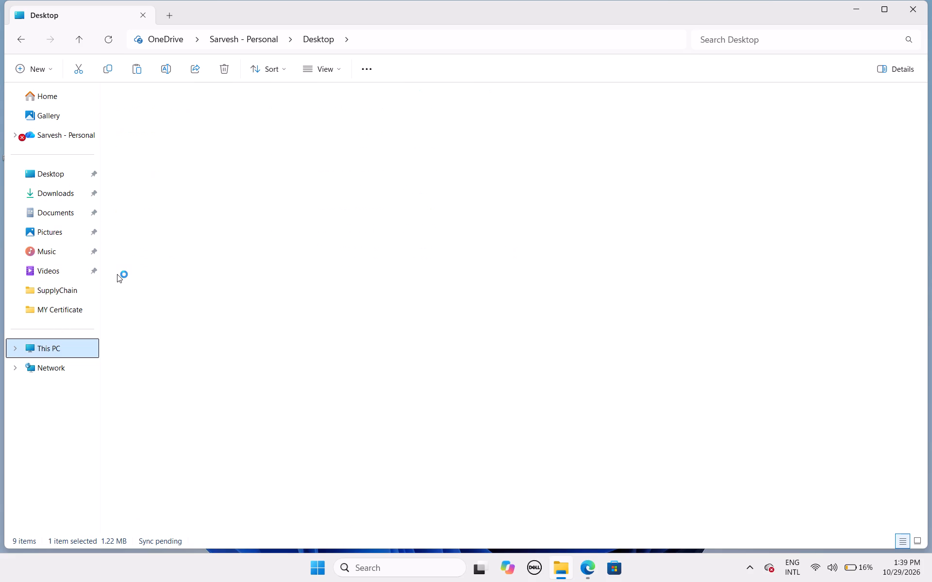
{"action": "double_click", "coordinate": [186, 119]}
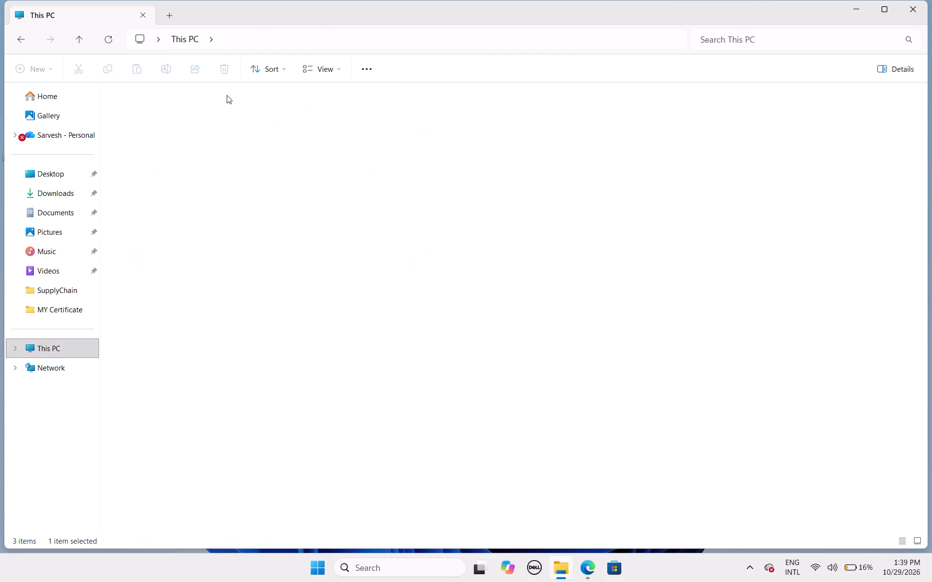
{"action": "double_click", "coordinate": [213, 98]}
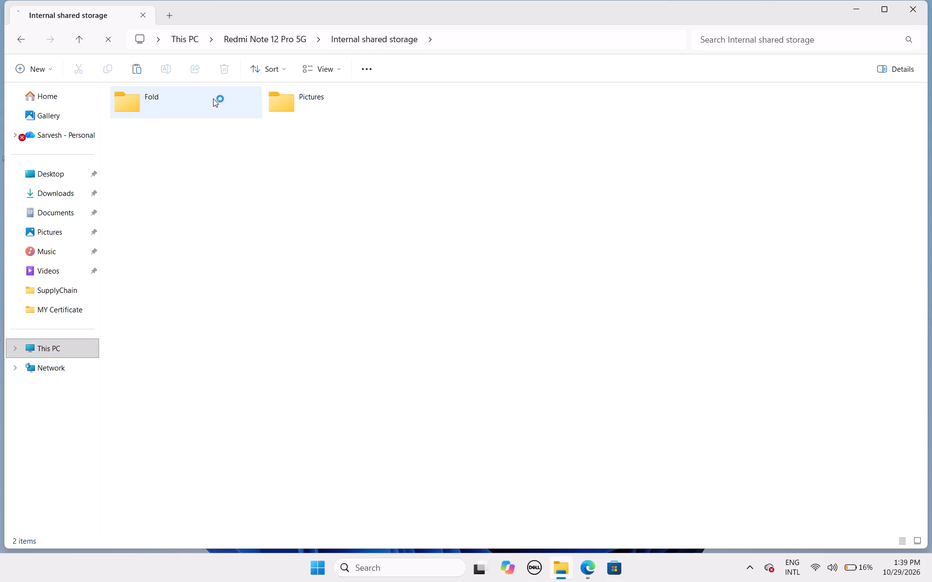
{"action": "left_click", "coordinate": [135, 68]}
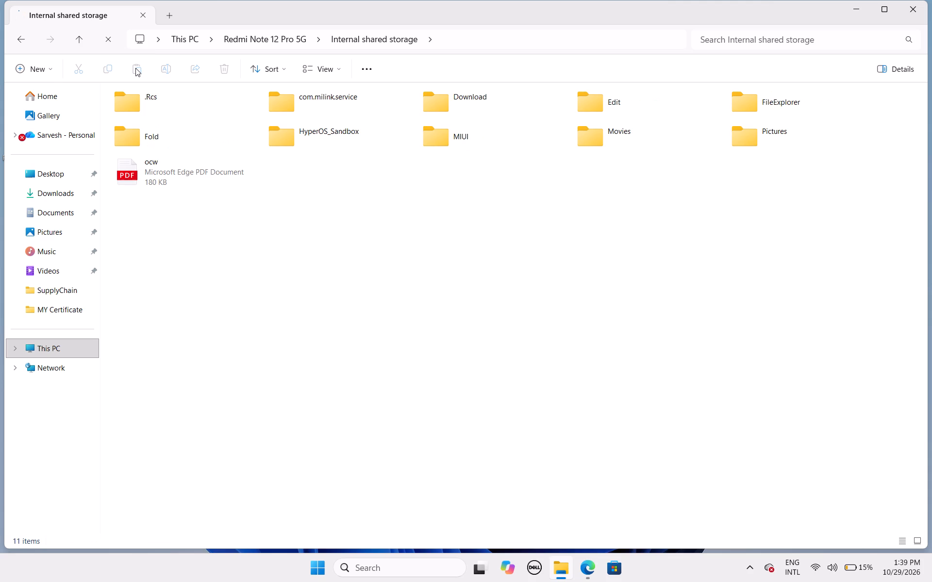
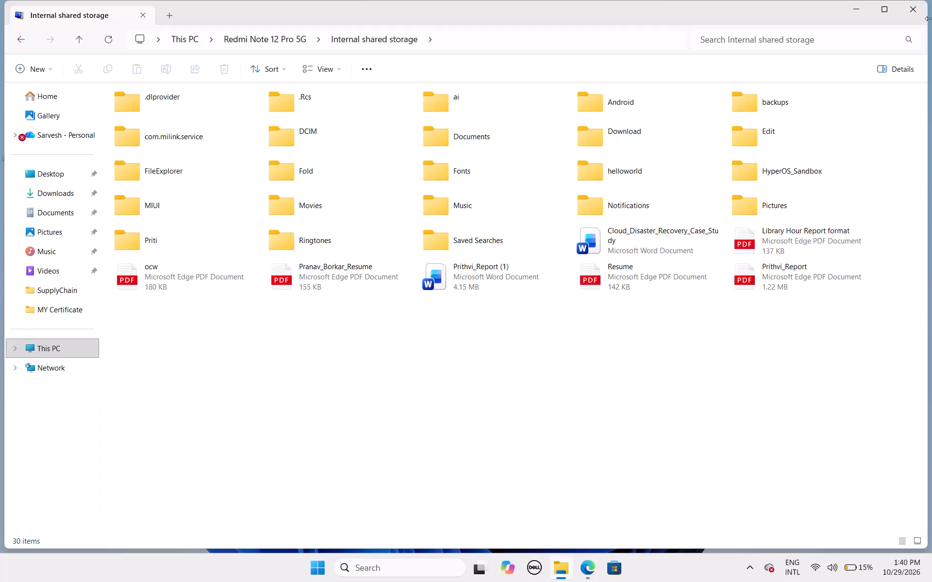
Close the File Explorer window showing the phone's internal shared storage.
{"action": "left_click", "coordinate": [921, 13]}
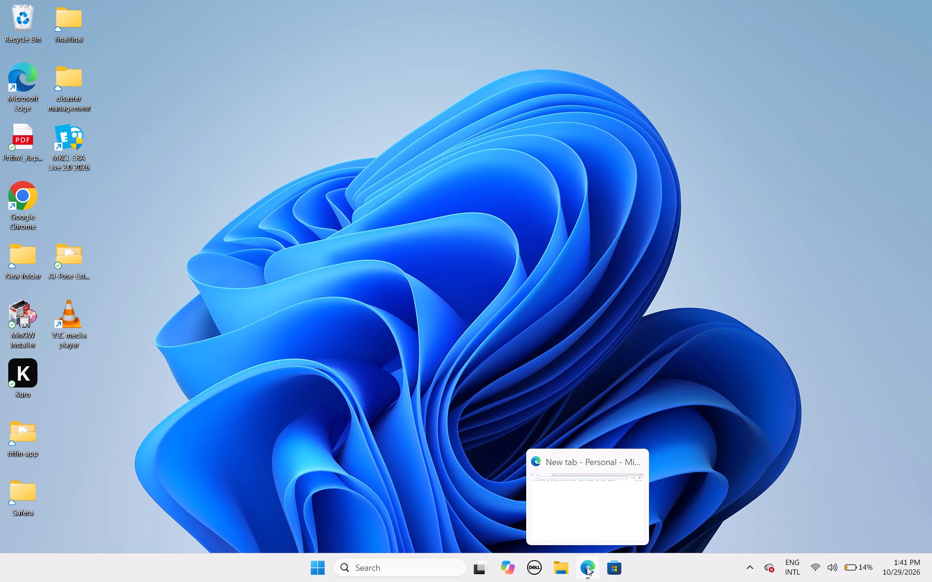
Reopen File Explorer and open the Word document Prithvi_Report (1) from the Downloads folder.
{"action": "left_click", "coordinate": [558, 571]}
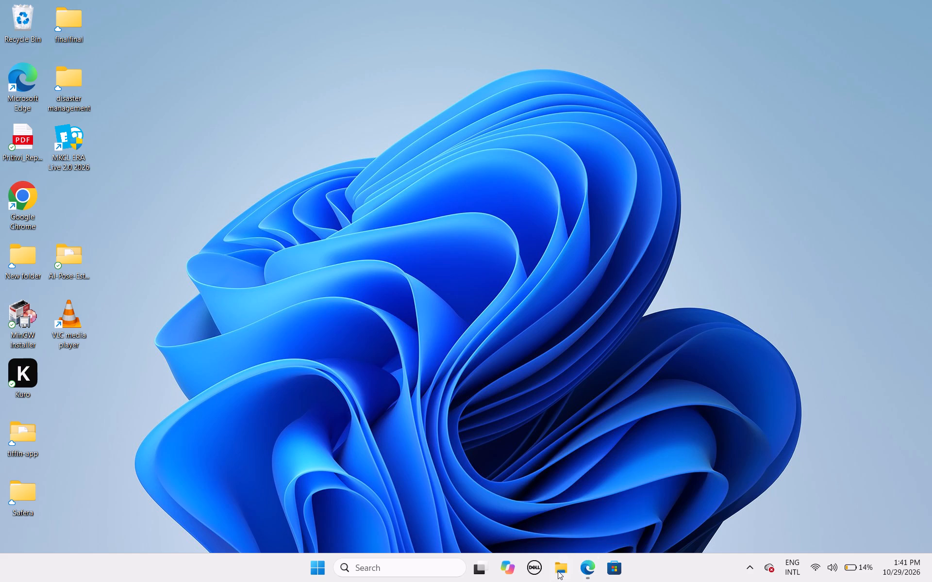
{"action": "left_click", "coordinate": [558, 571]}
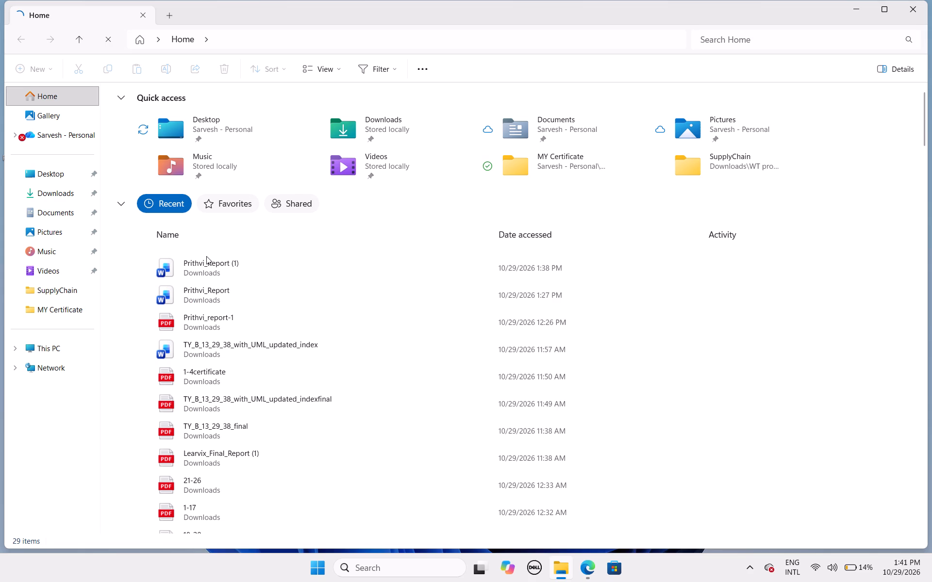
{"action": "double_click", "coordinate": [217, 266]}
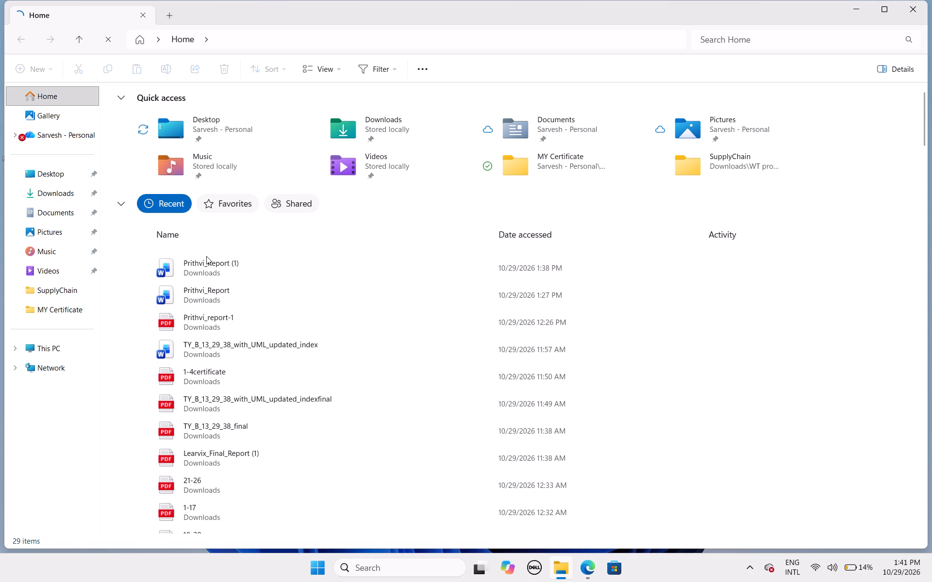
{"action": "left_click", "coordinate": [206, 256]}
{"action": "double_click", "coordinate": [206, 256]}
{"action": "left_click", "coordinate": [52, 197]}
{"action": "scroll", "coordinate": [186, 286], "scroll_direction": "up", "scroll_amount": 2}
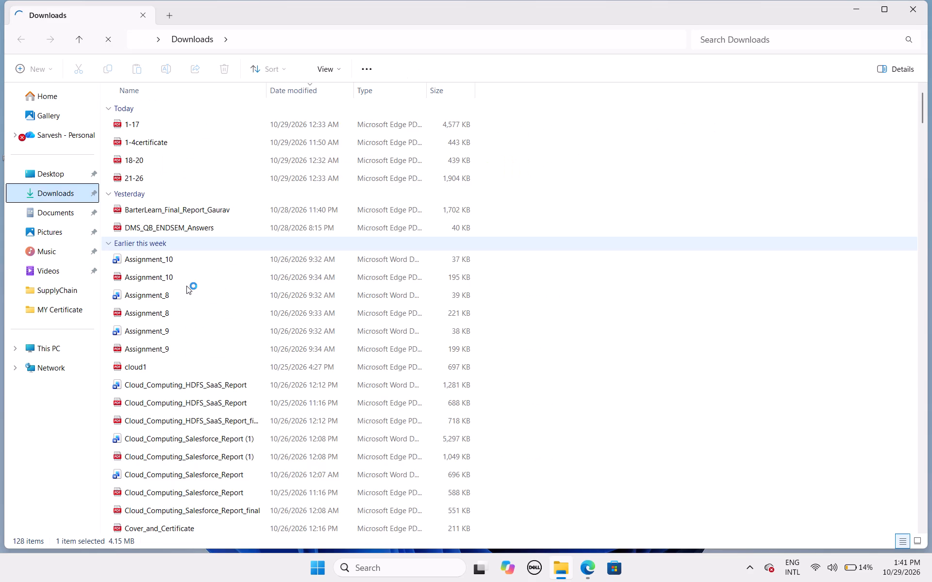
{"action": "double_click", "coordinate": [172, 126]}
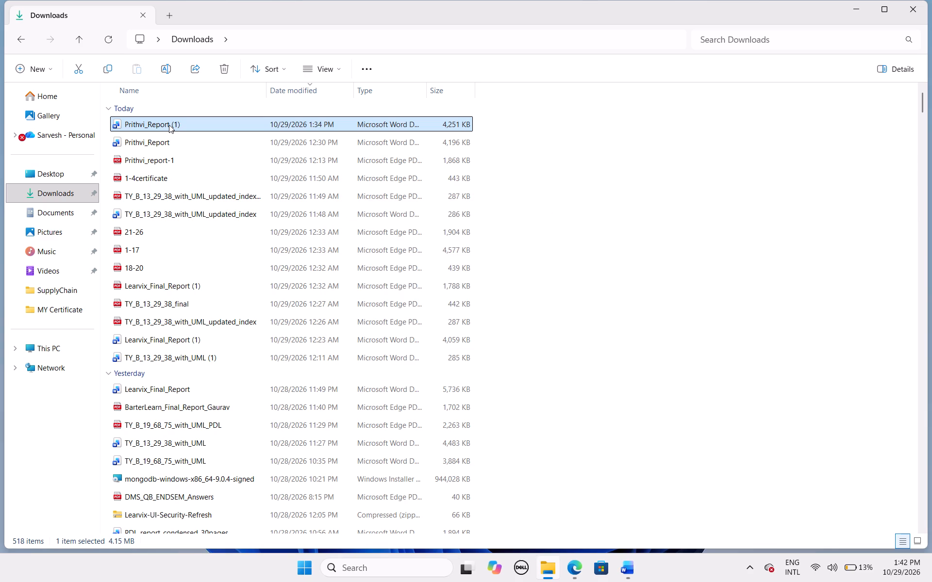
Look through the report's opening pages, from the certificate, abstract and index to the Introduction chapter.
{"action": "scroll", "coordinate": [627, 380], "scroll_direction": "down", "scroll_amount": 11}
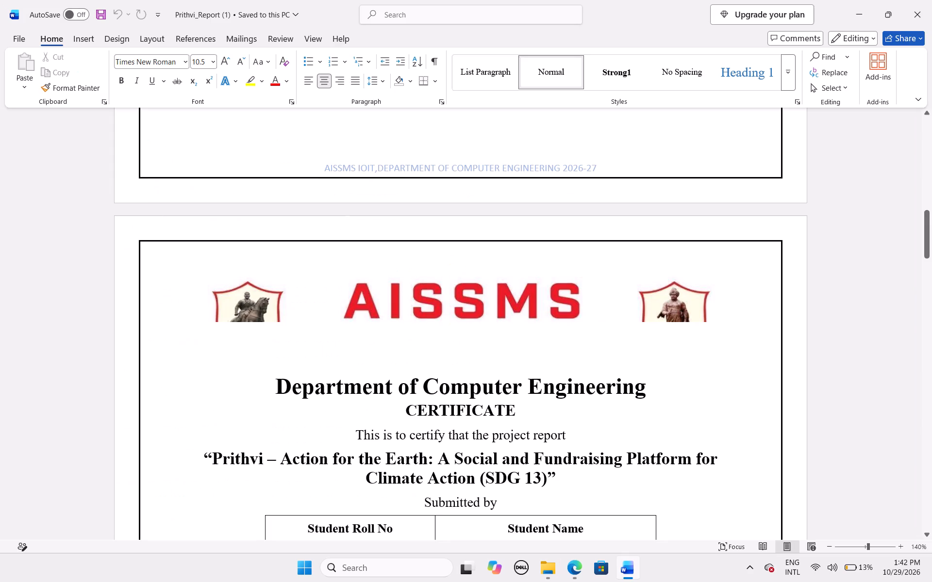
{"action": "scroll", "coordinate": [627, 380], "scroll_direction": "down", "scroll_amount": 11}
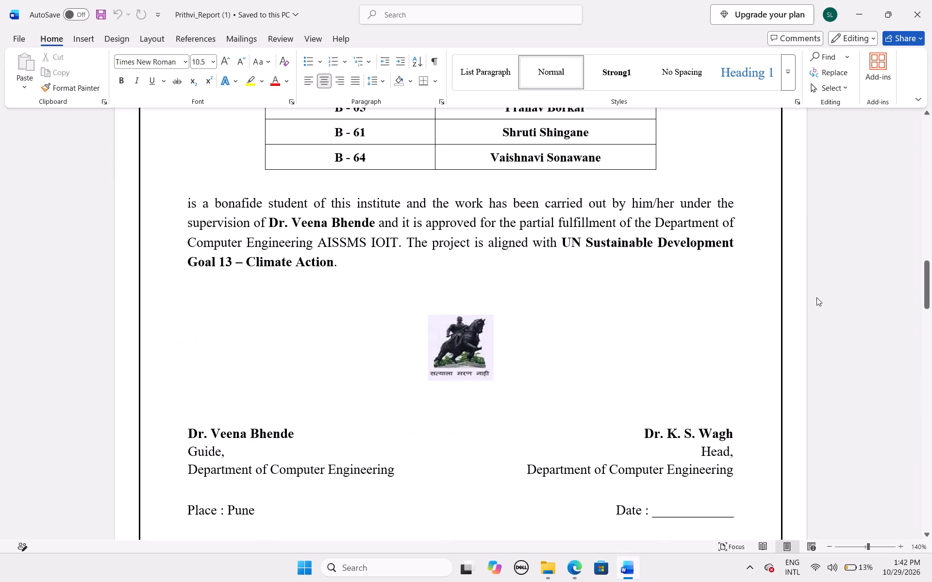
{"action": "scroll", "coordinate": [799, 400], "scroll_direction": "down", "scroll_amount": 5}
{"action": "scroll", "coordinate": [873, 292], "scroll_direction": "down", "scroll_amount": 12}
{"action": "scroll", "coordinate": [816, 297], "scroll_direction": "down", "scroll_amount": 20}
{"action": "scroll", "coordinate": [816, 297], "scroll_direction": "down", "scroll_amount": 6}
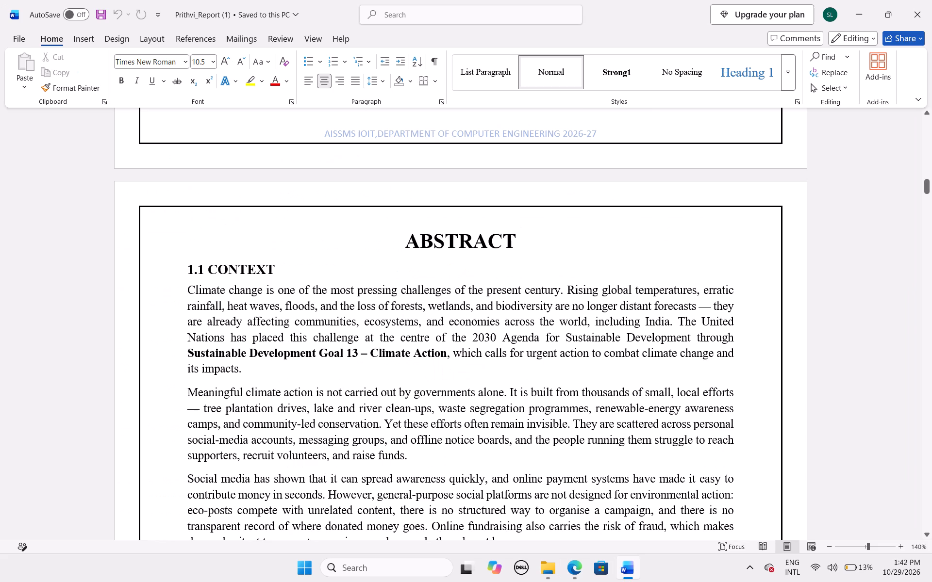
{"action": "scroll", "coordinate": [929, 286], "scroll_direction": "down", "scroll_amount": 17}
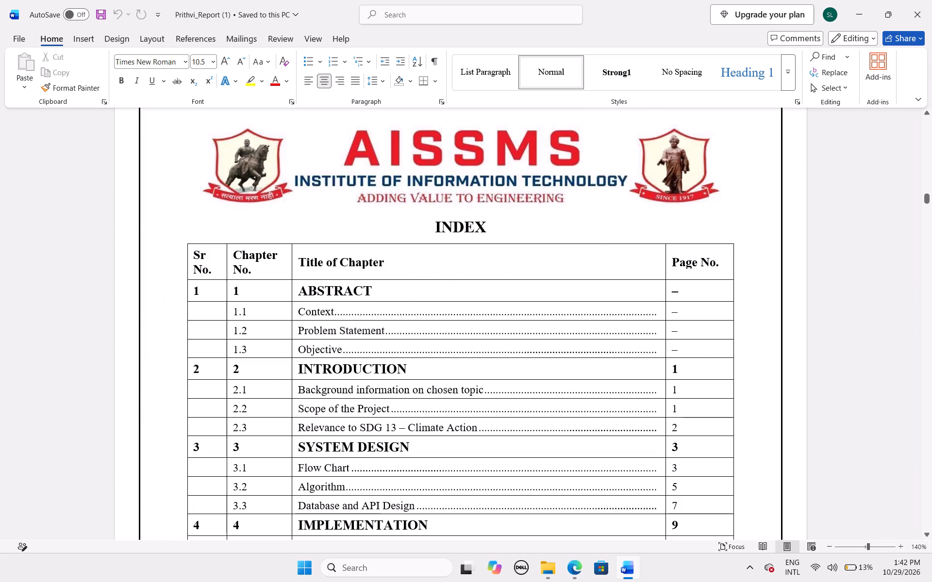
{"action": "scroll", "coordinate": [816, 297], "scroll_direction": "down", "scroll_amount": 20}
{"action": "scroll", "coordinate": [816, 297], "scroll_direction": "down", "scroll_amount": 2}
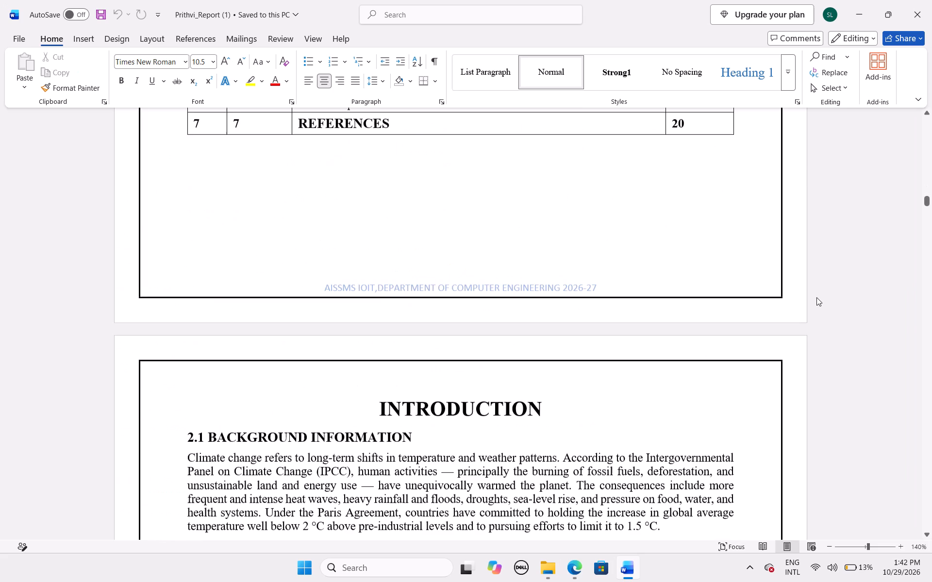
{"action": "scroll", "coordinate": [816, 297], "scroll_direction": "down", "scroll_amount": 20}
{"action": "scroll", "coordinate": [816, 297], "scroll_direction": "down", "scroll_amount": 9}
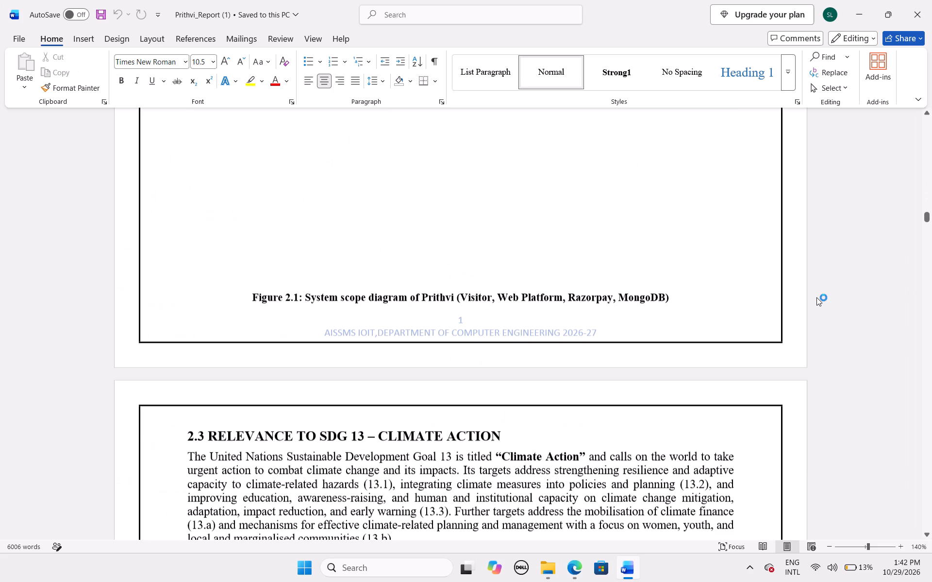
Review the System Design chapter, including its diagrams, algorithms, database design, REST API summary and access-level tables.
{"action": "scroll", "coordinate": [816, 297], "scroll_direction": "down", "scroll_amount": 7}
{"action": "scroll", "coordinate": [816, 297], "scroll_direction": "down", "scroll_amount": 20}
{"action": "scroll", "coordinate": [816, 297], "scroll_direction": "down", "scroll_amount": 9}
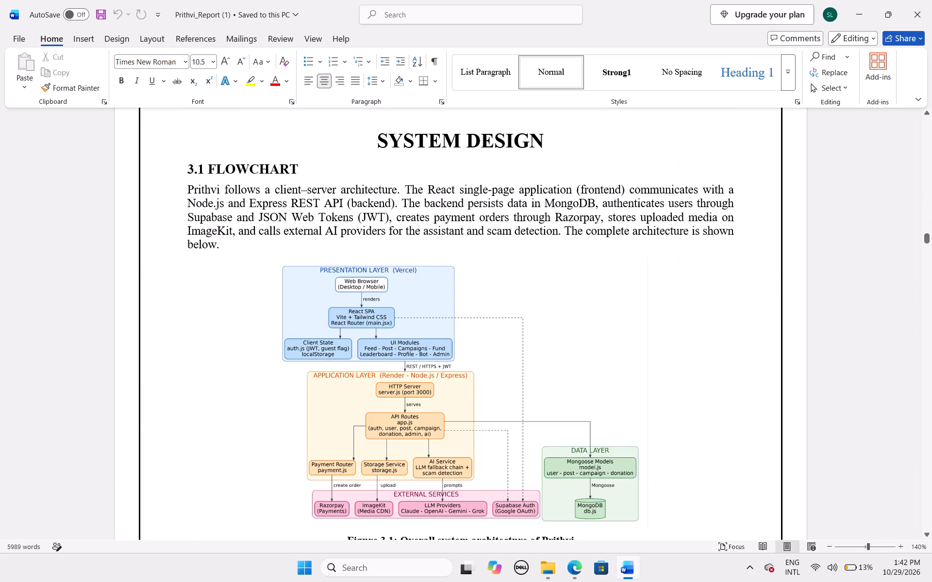
{"action": "scroll", "coordinate": [816, 297], "scroll_direction": "down", "scroll_amount": 17}
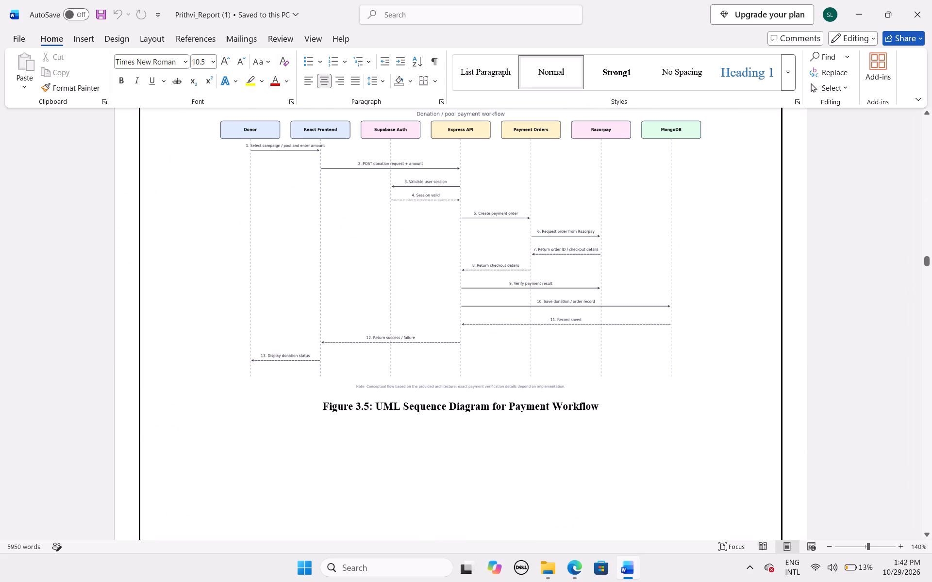
{"action": "scroll", "coordinate": [816, 297], "scroll_direction": "down", "scroll_amount": 14}
{"action": "scroll", "coordinate": [816, 297], "scroll_direction": "down", "scroll_amount": 16}
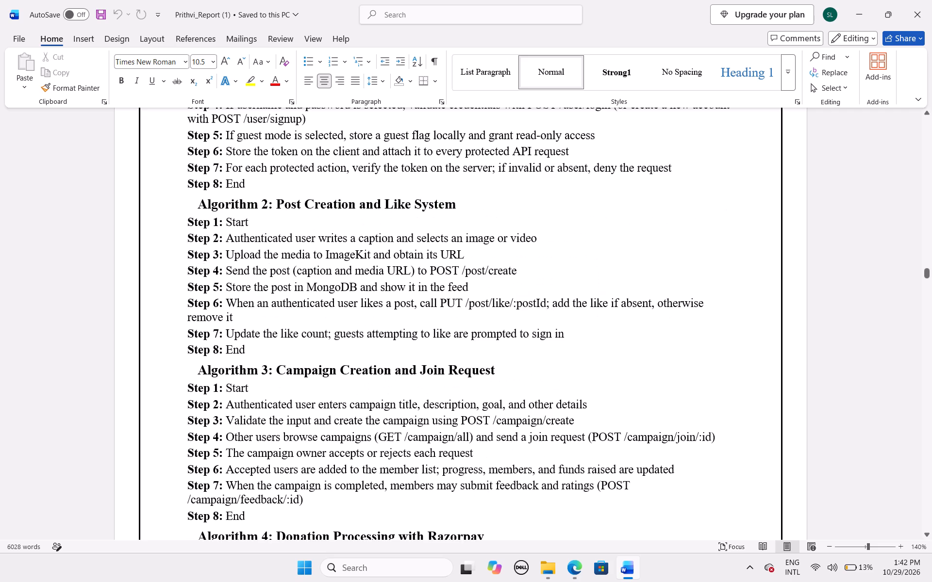
{"action": "scroll", "coordinate": [816, 297], "scroll_direction": "down", "scroll_amount": 8}
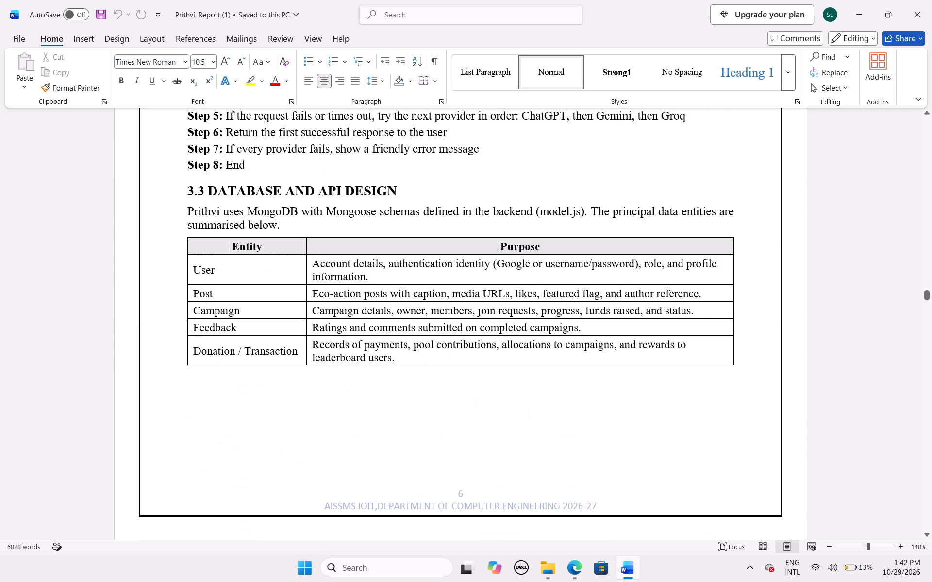
{"action": "scroll", "coordinate": [816, 297], "scroll_direction": "down", "scroll_amount": 9}
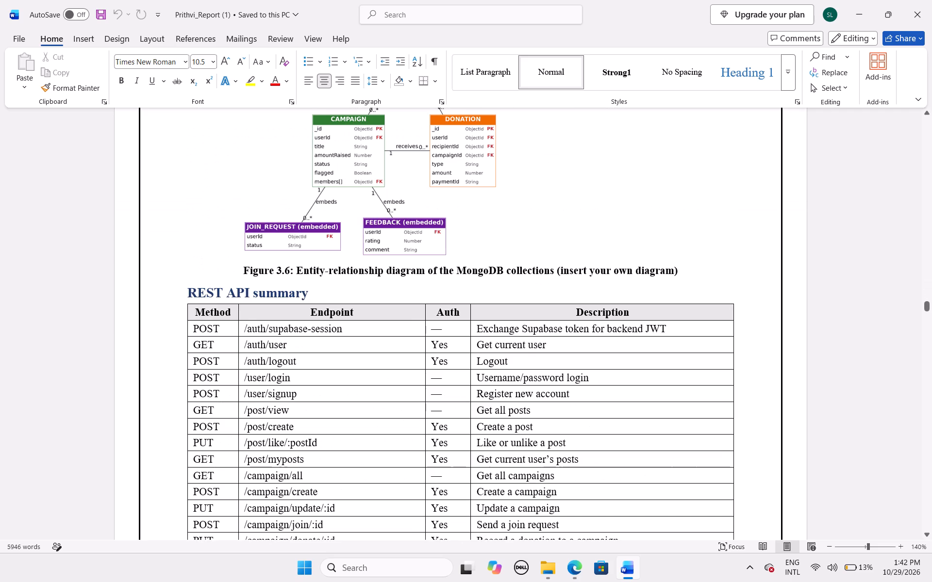
{"action": "scroll", "coordinate": [816, 297], "scroll_direction": "down", "scroll_amount": 18}
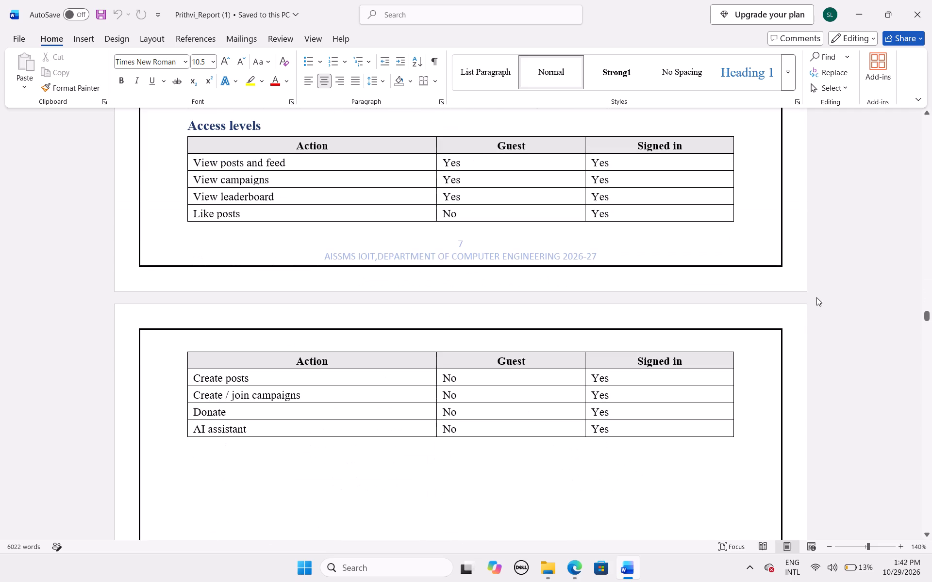
{"action": "scroll", "coordinate": [816, 297], "scroll_direction": "down", "scroll_amount": 6}
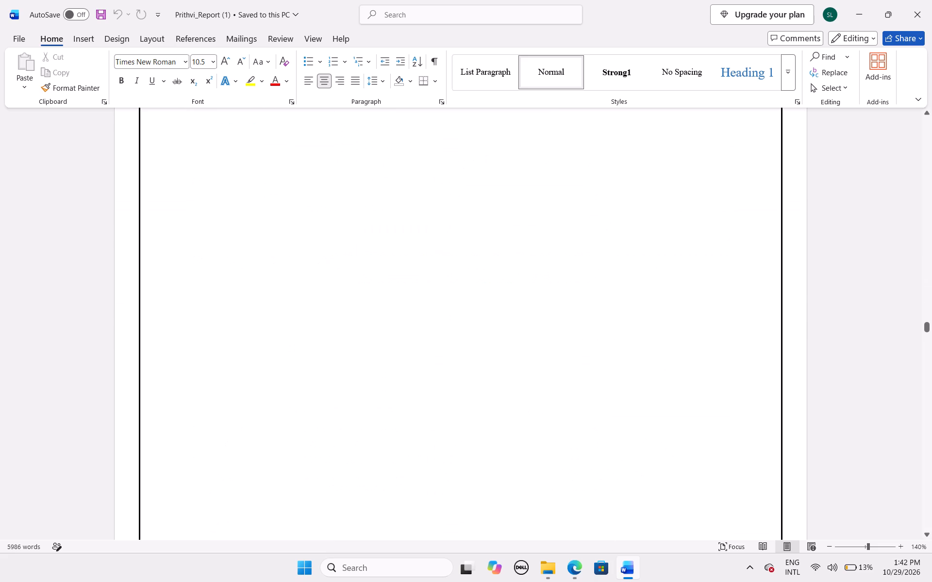
Review the Implementation chapter up to the application screenshots, checking the layout around the post creation and campaign listing figures.
{"action": "scroll", "coordinate": [816, 297], "scroll_direction": "down", "scroll_amount": 18}
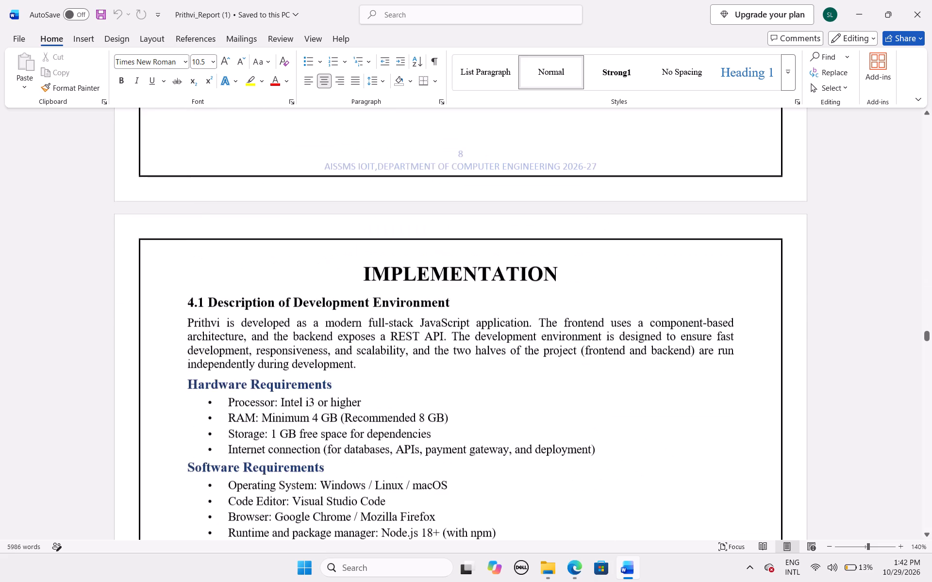
{"action": "scroll", "coordinate": [816, 297], "scroll_direction": "down", "scroll_amount": 10}
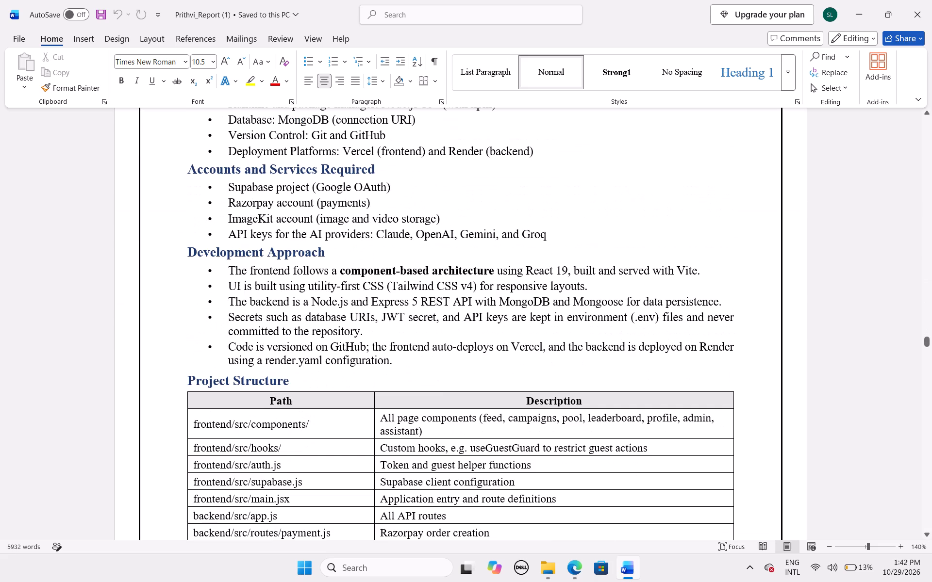
{"action": "scroll", "coordinate": [816, 297], "scroll_direction": "down", "scroll_amount": 19}
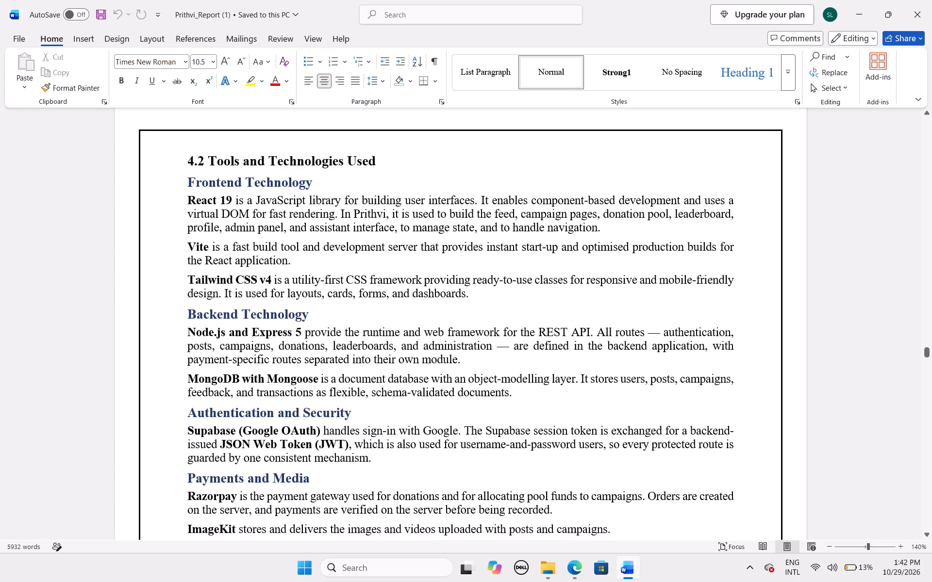
{"action": "scroll", "coordinate": [816, 297], "scroll_direction": "down", "scroll_amount": 4}
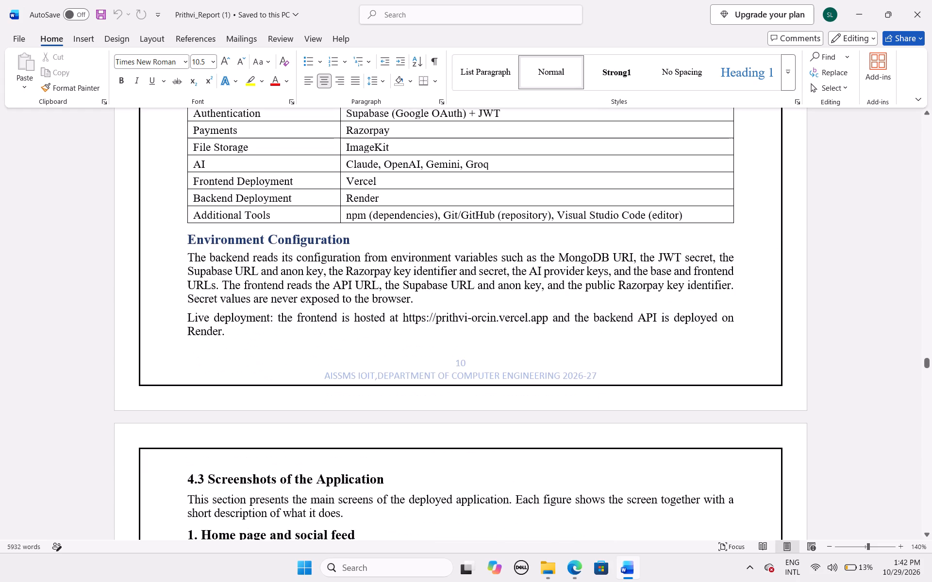
{"action": "scroll", "coordinate": [816, 297], "scroll_direction": "down", "scroll_amount": 9}
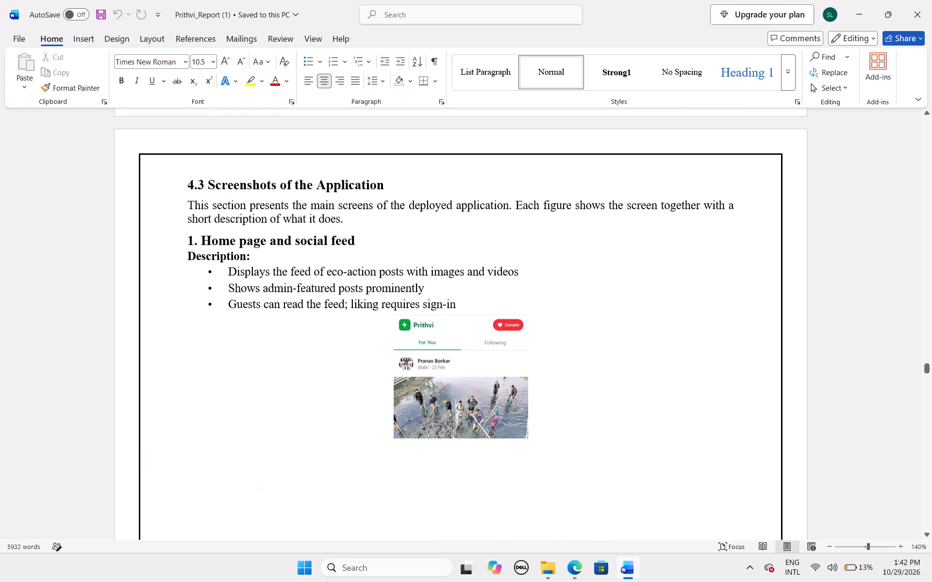
{"action": "scroll", "coordinate": [816, 297], "scroll_direction": "down", "scroll_amount": 3}
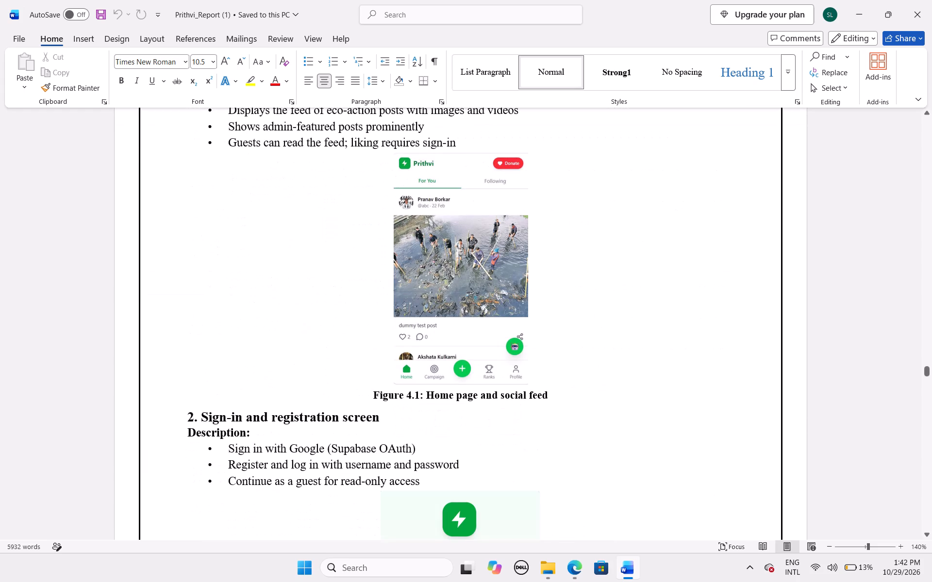
{"action": "scroll", "coordinate": [735, 306], "scroll_direction": "down", "scroll_amount": 16}
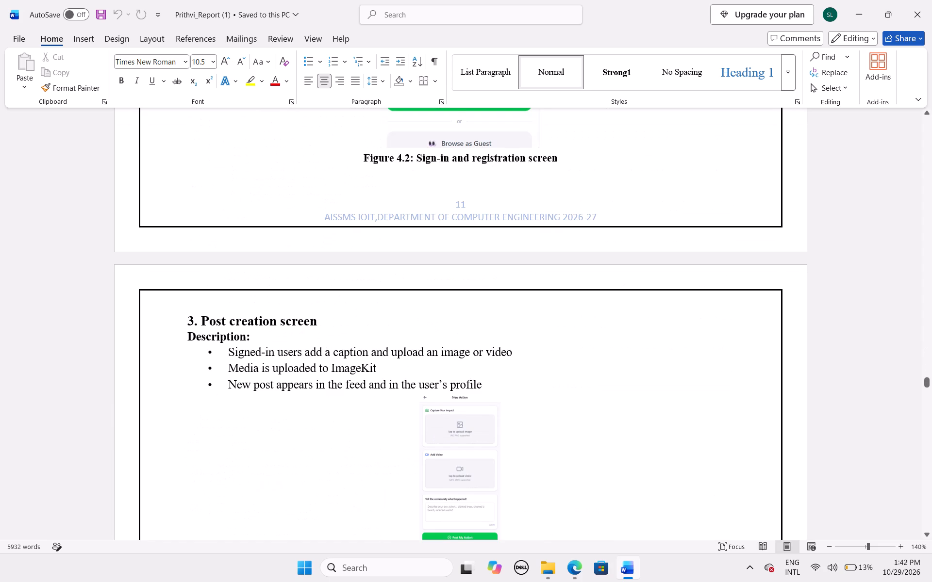
{"action": "scroll", "coordinate": [732, 302], "scroll_direction": "down", "scroll_amount": 2}
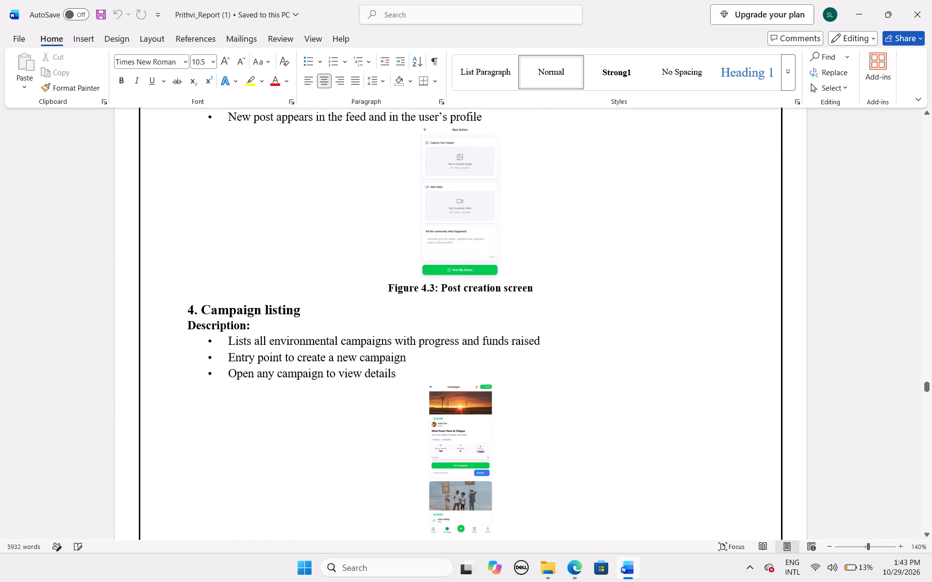
{"action": "scroll", "coordinate": [732, 302], "scroll_direction": "up", "scroll_amount": 3}
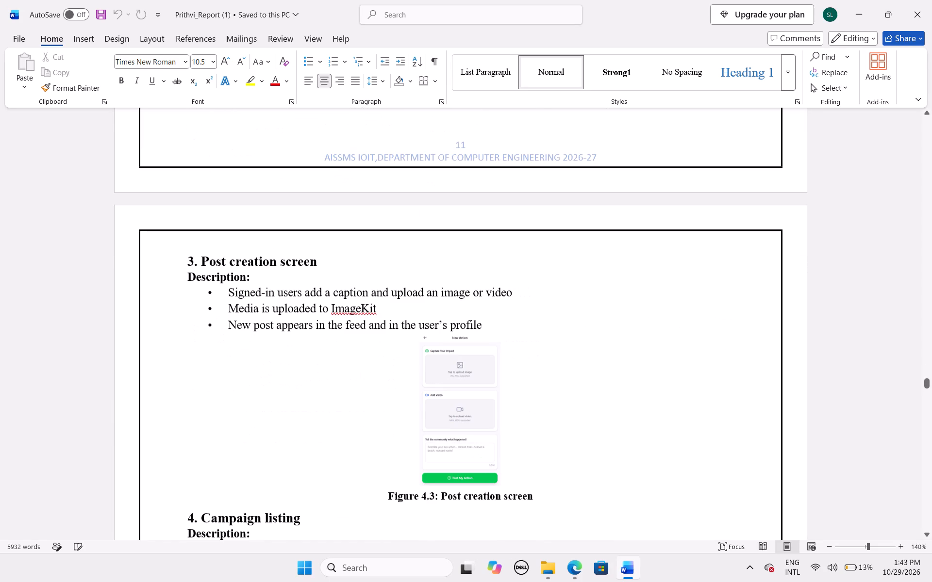
Delete the post creation screenshot together with its Figure 4.3 caption.
{"action": "left_click_drag", "start_coordinate": [370, 375], "coordinate": [411, 401]}
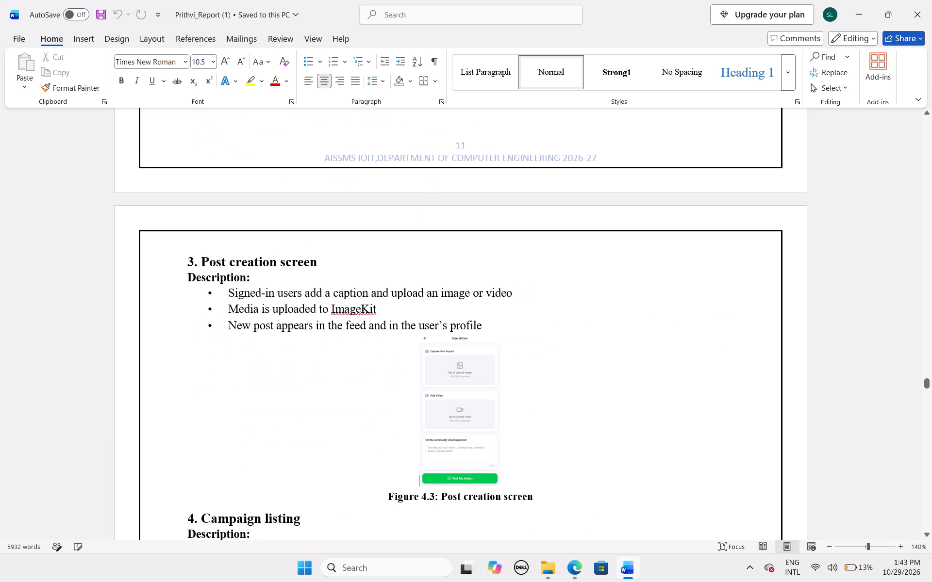
{"action": "left_click_drag", "start_coordinate": [411, 401], "coordinate": [541, 492]}
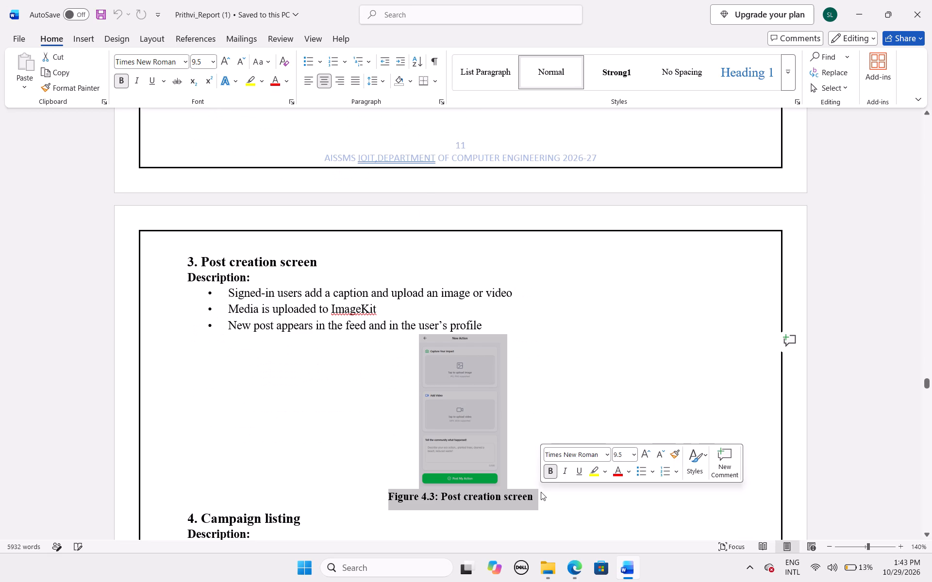
{"action": "key", "text": "Delete"}
Remove the Post creation screen and Campaign listing sections entirely, including the campaign listing screenshot and its Figure 4.4 caption.
{"action": "scroll", "coordinate": [541, 492], "scroll_direction": "down", "scroll_amount": 1}
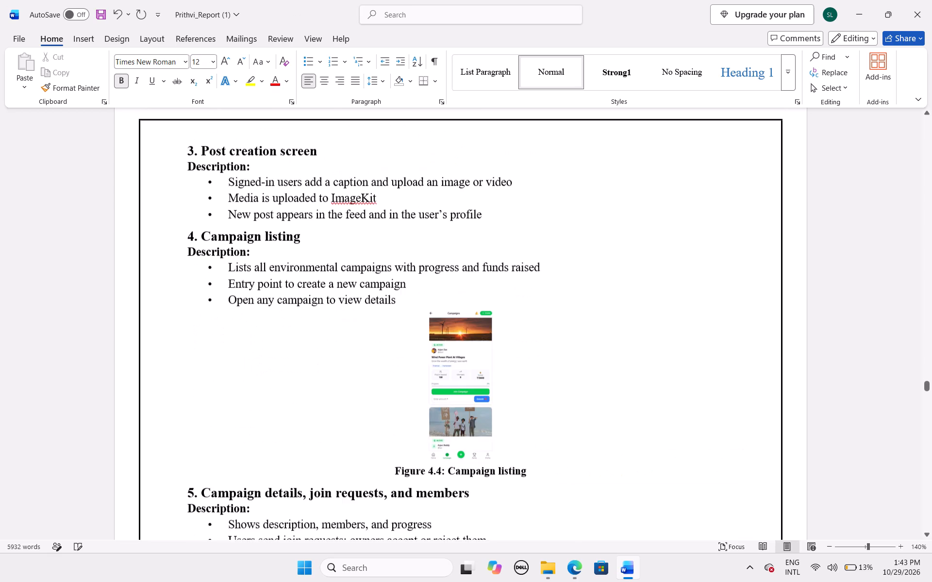
{"action": "scroll", "coordinate": [379, 341], "scroll_direction": "up", "scroll_amount": 2}
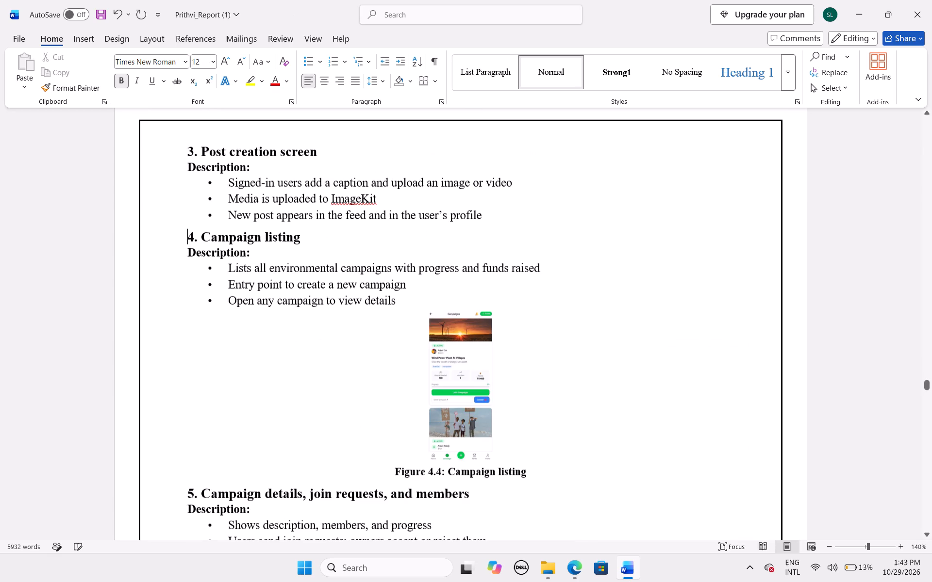
{"action": "left_click_drag", "start_coordinate": [179, 256], "coordinate": [223, 287]}
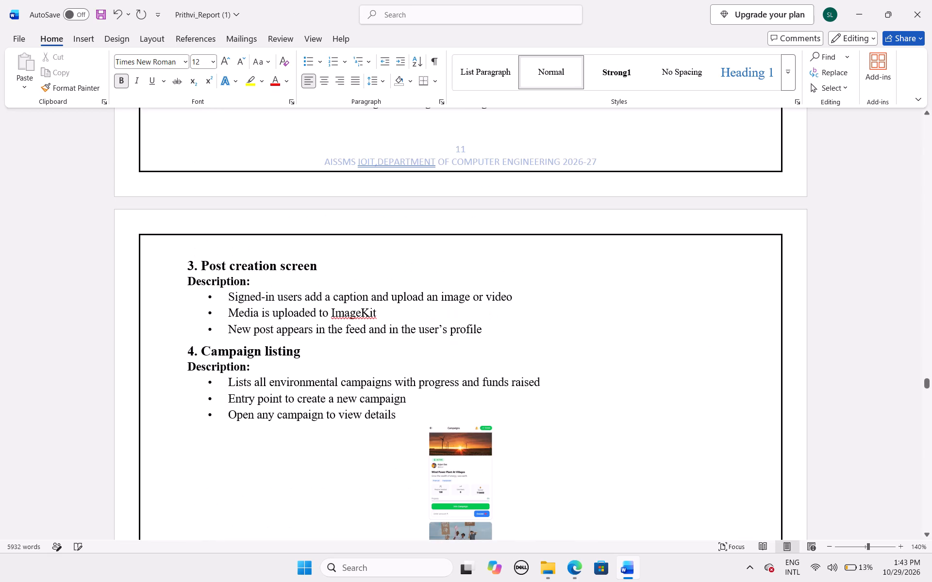
{"action": "left_click_drag", "start_coordinate": [223, 287], "coordinate": [482, 473]}
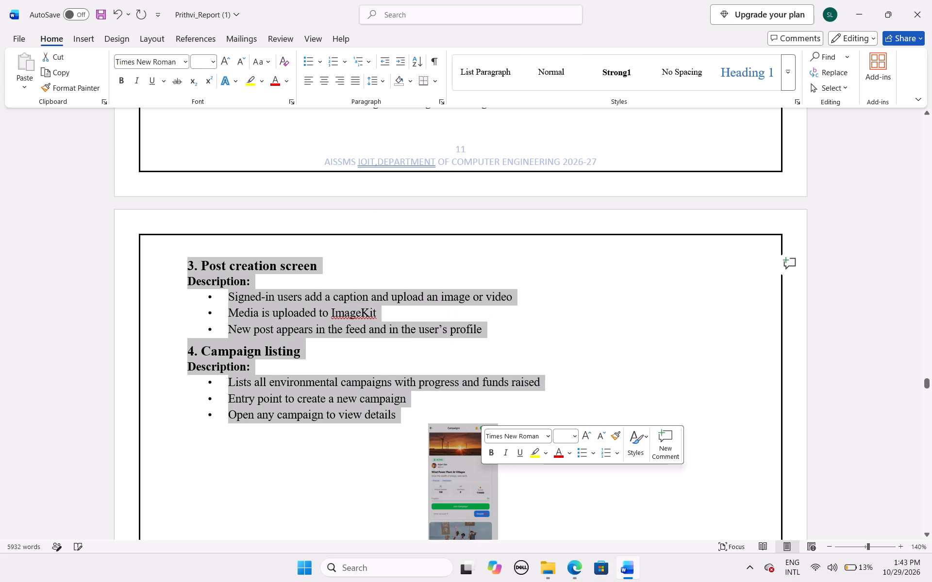
{"action": "key", "text": "Delete"}
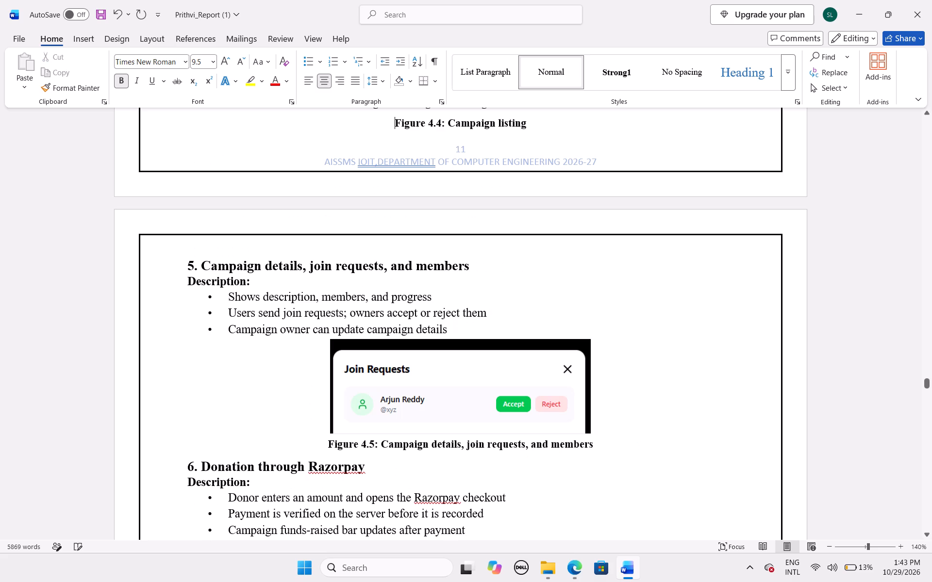
{"action": "scroll", "coordinate": [266, 309], "scroll_direction": "up", "scroll_amount": 2}
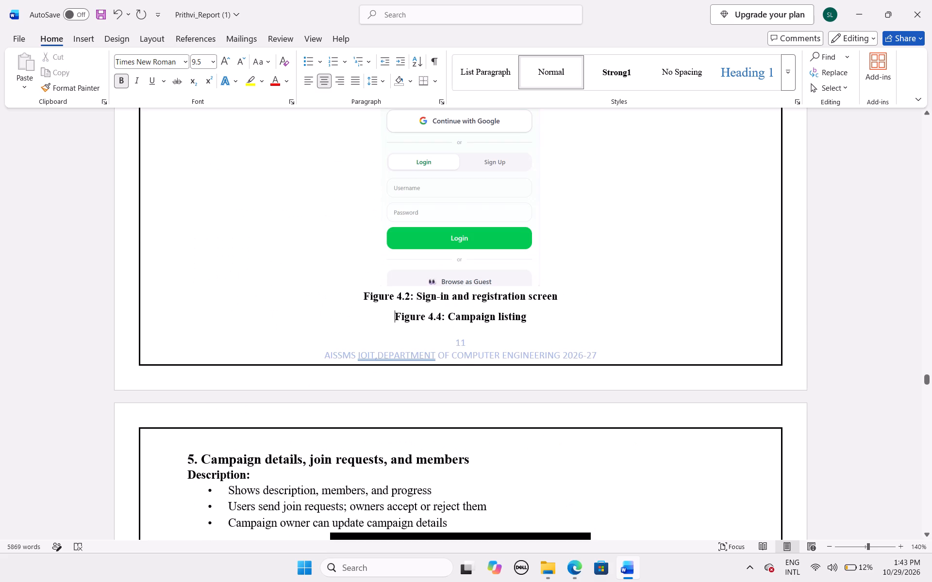
{"action": "left_click_drag", "start_coordinate": [391, 318], "coordinate": [483, 319]}
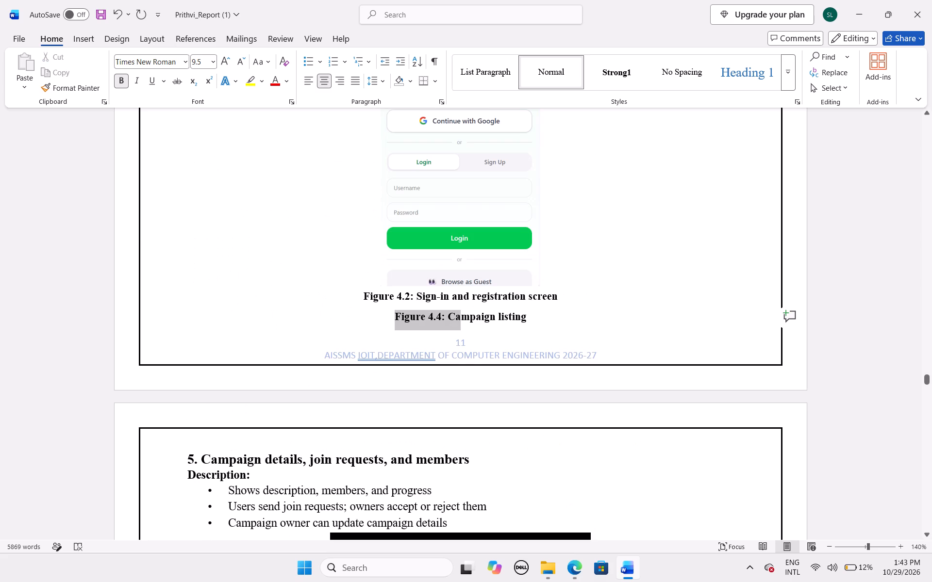
{"action": "left_click_drag", "start_coordinate": [483, 319], "coordinate": [526, 311]}
{"action": "key", "text": "Delete"}
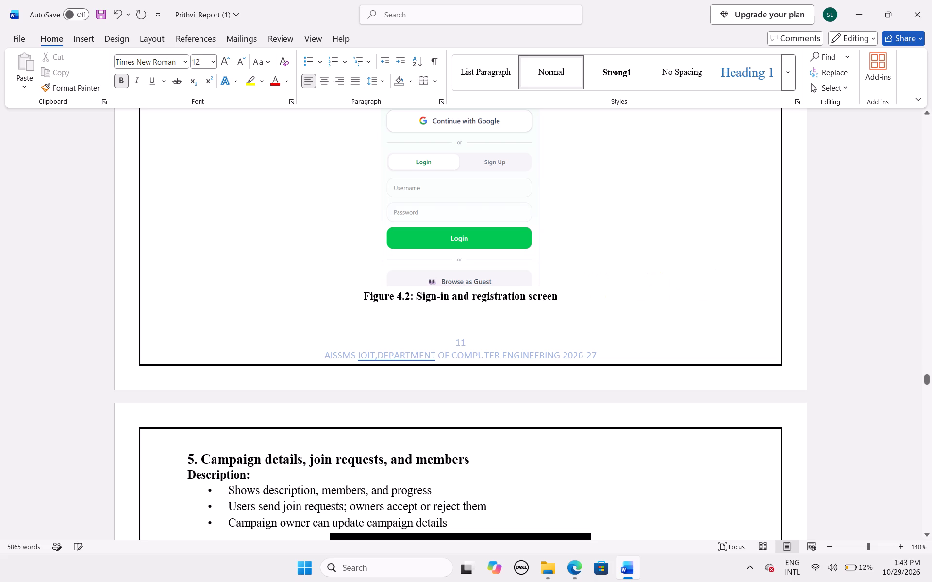
Look through the remaining application screenshot sections, from campaign details to campaign feedback and ratings, and back to the start of section 4.3.
{"action": "scroll", "coordinate": [526, 311], "scroll_direction": "down", "scroll_amount": 7}
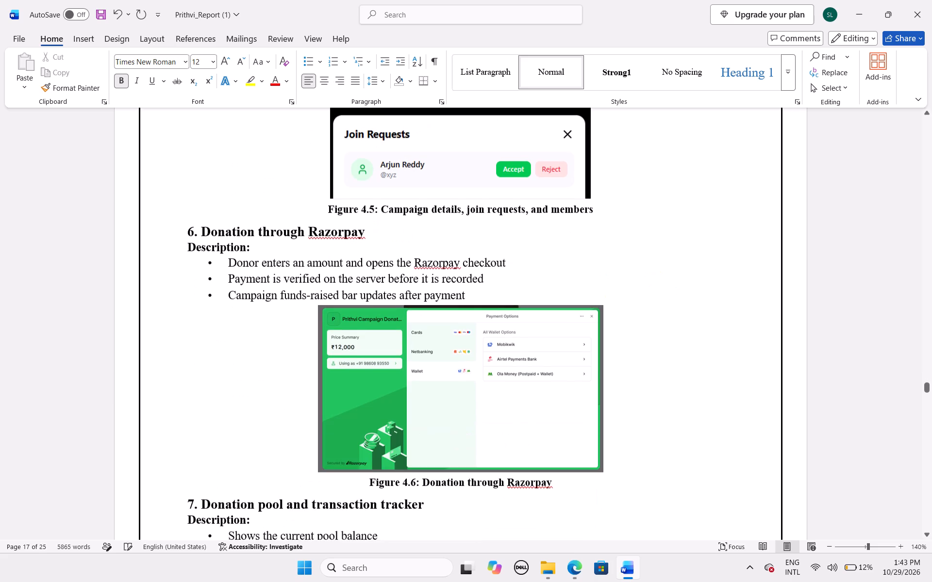
{"action": "scroll", "coordinate": [526, 311], "scroll_direction": "down", "scroll_amount": 3}
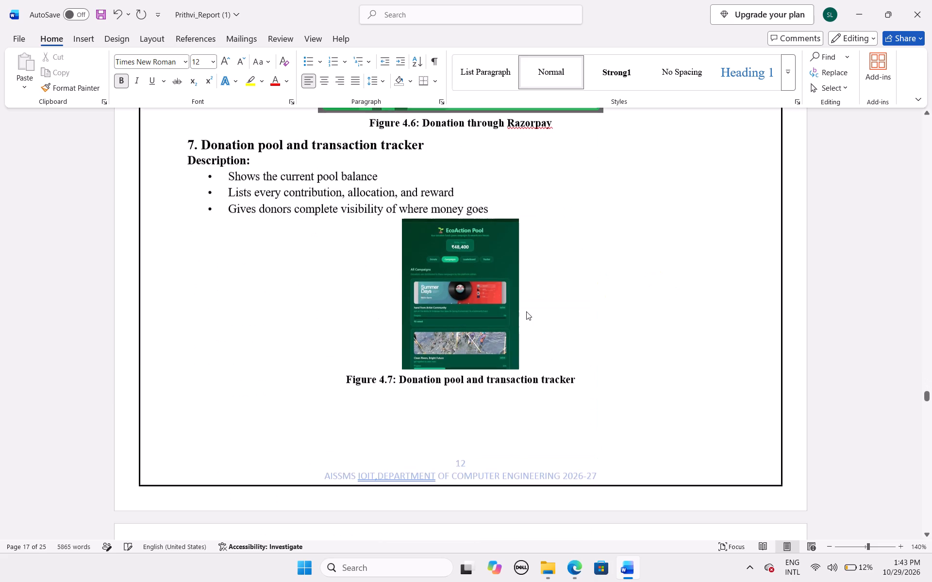
{"action": "scroll", "coordinate": [526, 311], "scroll_direction": "down", "scroll_amount": 3}
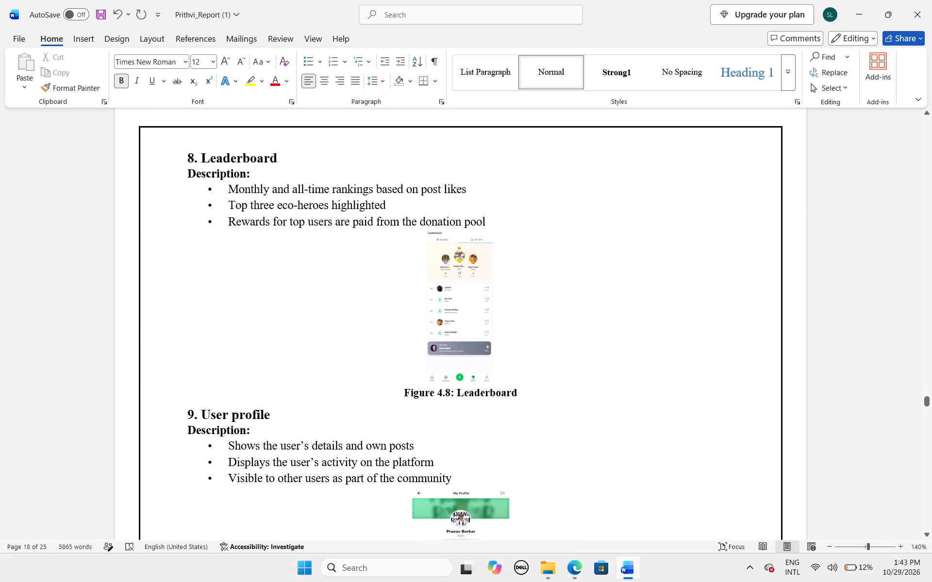
{"action": "scroll", "coordinate": [400, 338], "scroll_direction": "down", "scroll_amount": 5}
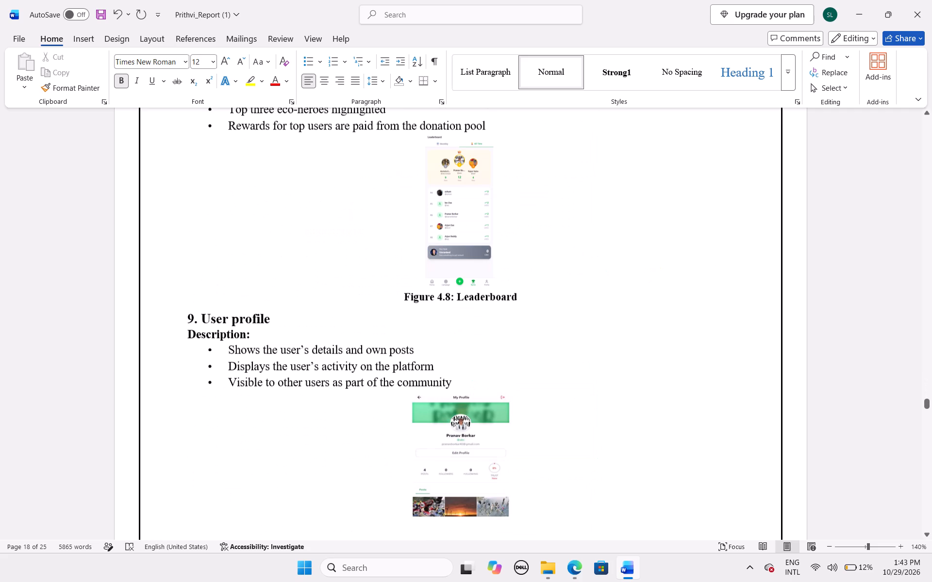
{"action": "scroll", "coordinate": [400, 338], "scroll_direction": "down", "scroll_amount": 2}
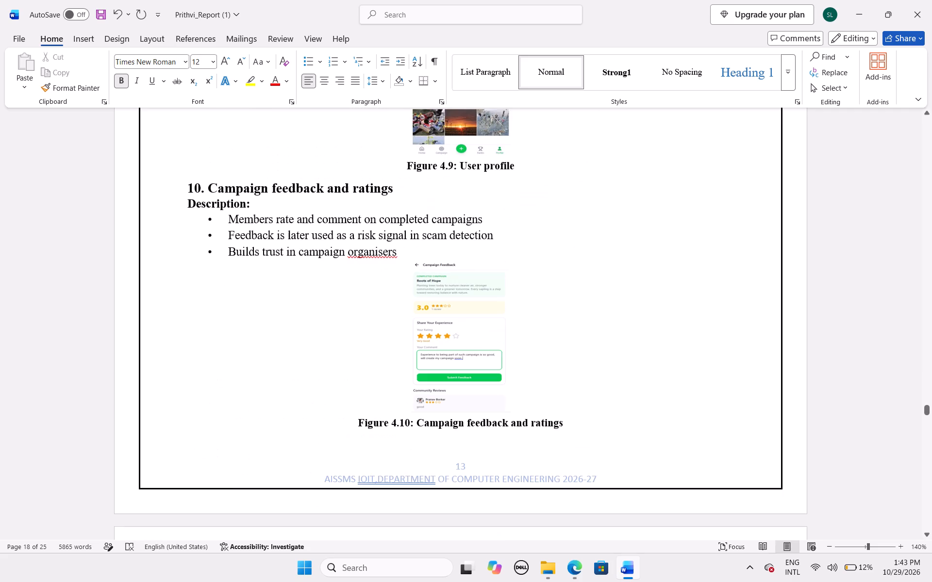
{"action": "left_click_drag", "start_coordinate": [574, 418], "coordinate": [436, 226]}
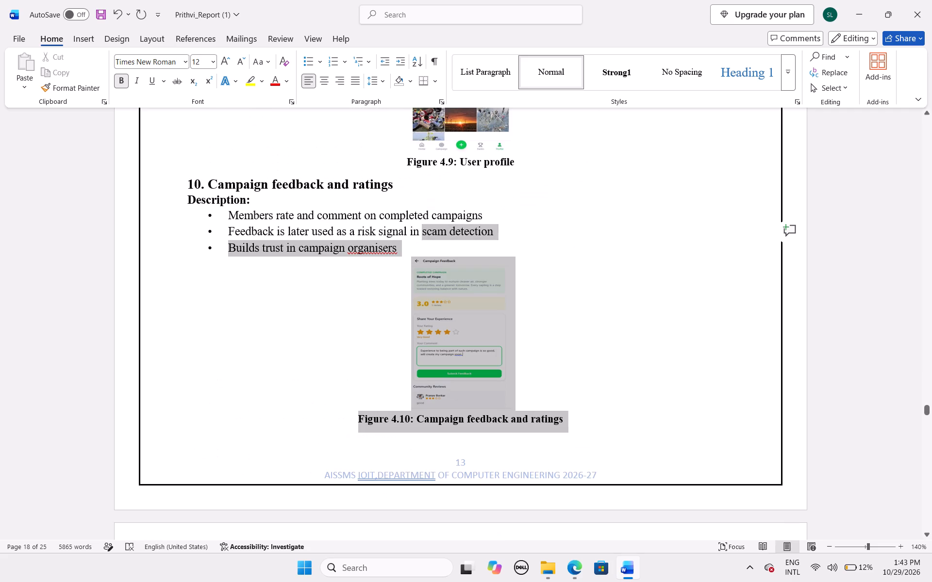
{"action": "left_click_drag", "start_coordinate": [436, 226], "coordinate": [363, 294]}
{"action": "left_click", "coordinate": [363, 294]}
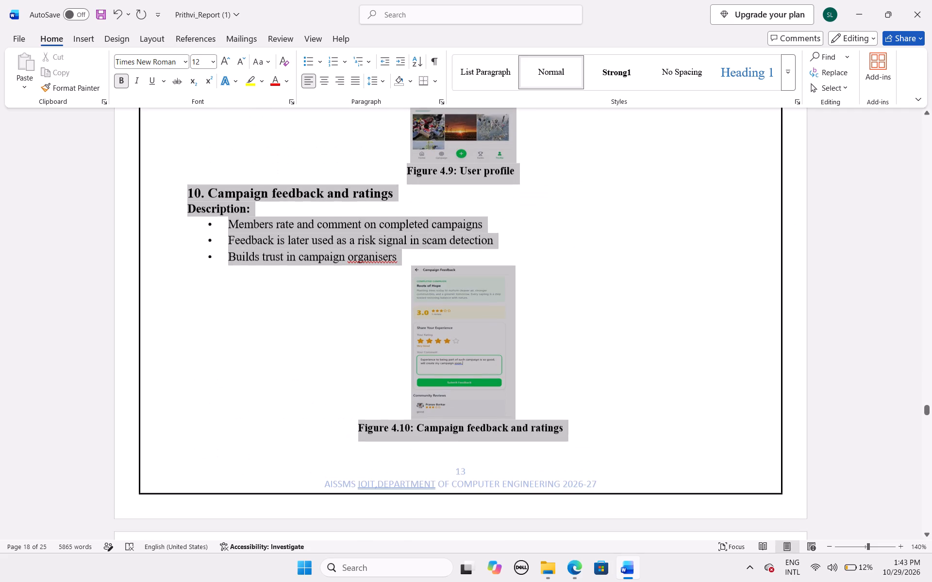
{"action": "scroll", "coordinate": [363, 294], "scroll_direction": "up", "scroll_amount": 7}
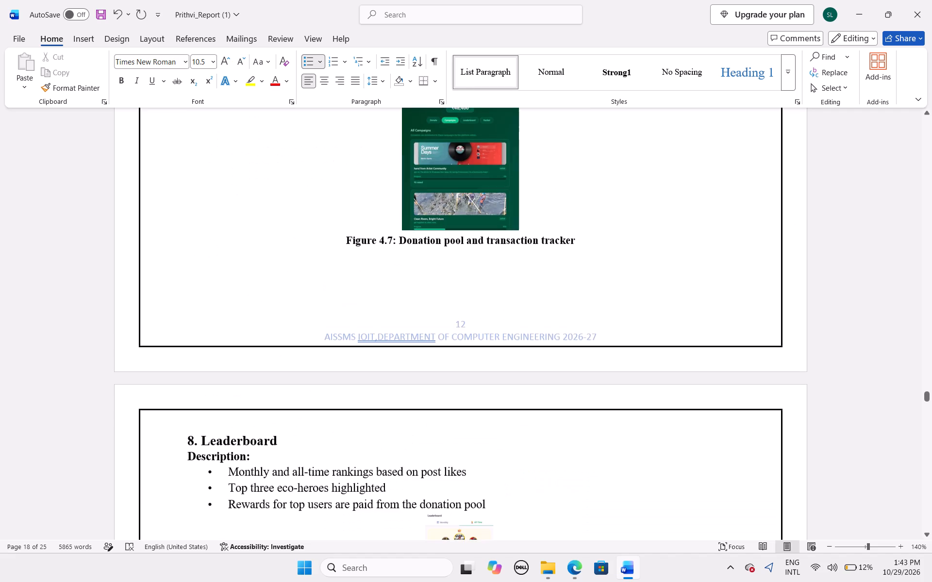
{"action": "scroll", "coordinate": [363, 294], "scroll_direction": "up", "scroll_amount": 3}
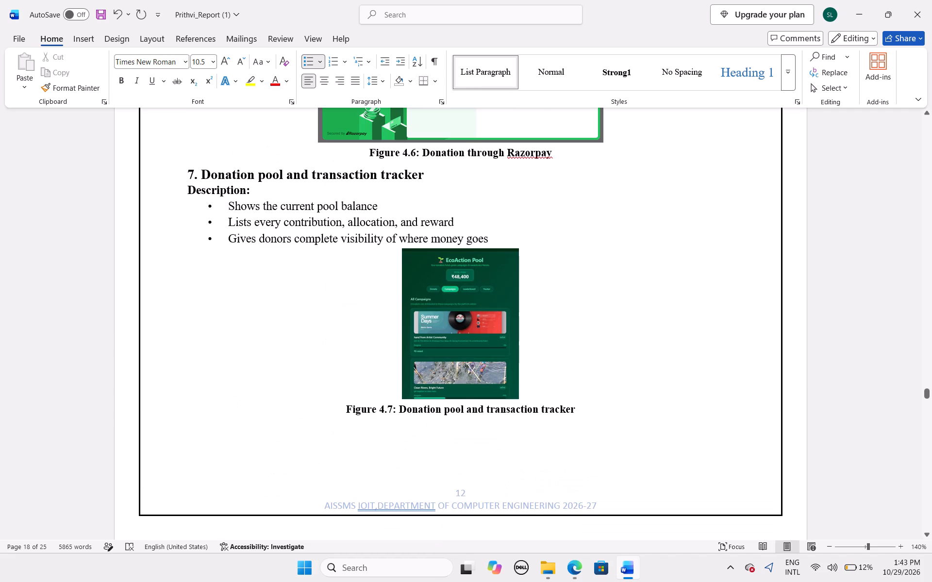
{"action": "scroll", "coordinate": [363, 294], "scroll_direction": "up", "scroll_amount": 10}
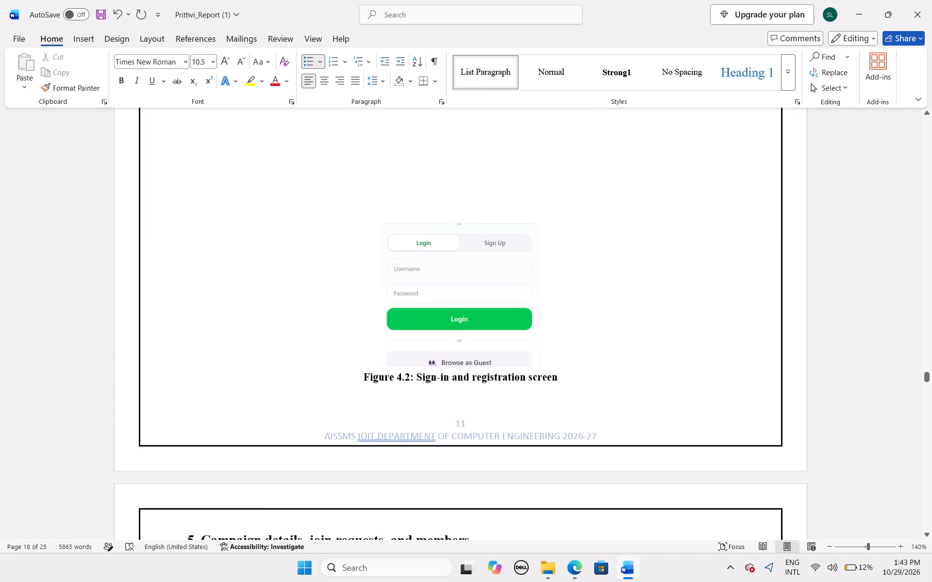
{"action": "scroll", "coordinate": [363, 294], "scroll_direction": "up", "scroll_amount": 5}
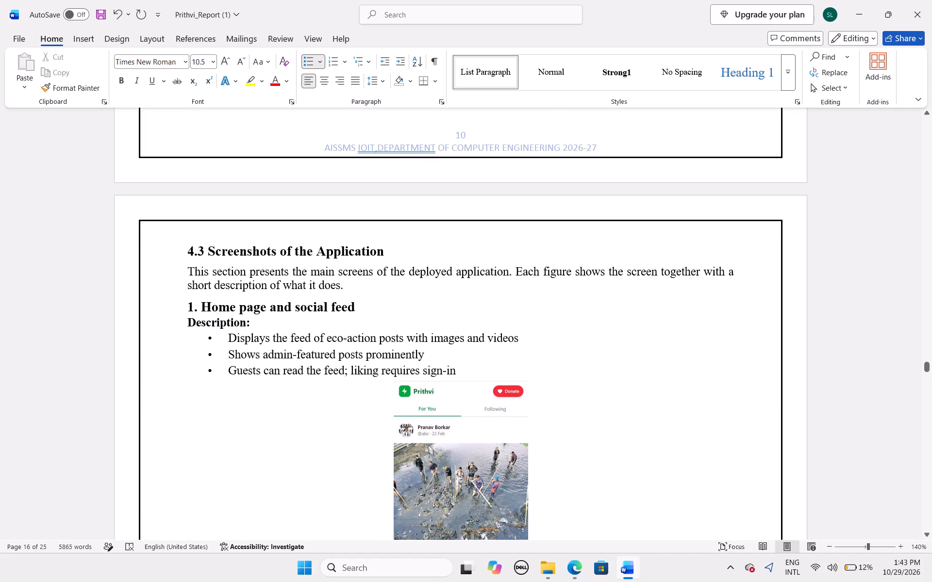
Renumber the Campaign details, join requests, and members section as 3 and its caption as Figure 4.3.
{"action": "scroll", "coordinate": [363, 294], "scroll_direction": "down", "scroll_amount": 6}
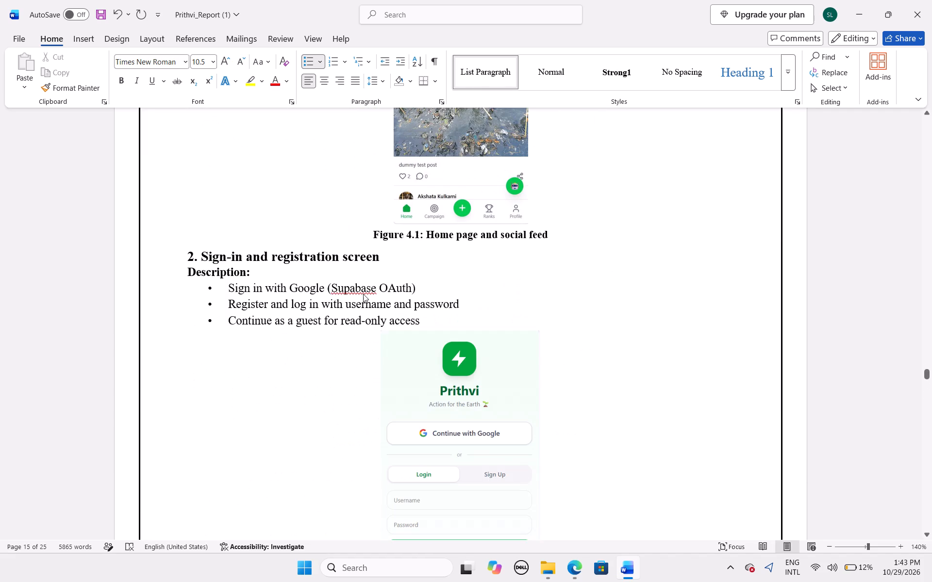
{"action": "scroll", "coordinate": [363, 294], "scroll_direction": "down", "scroll_amount": 2}
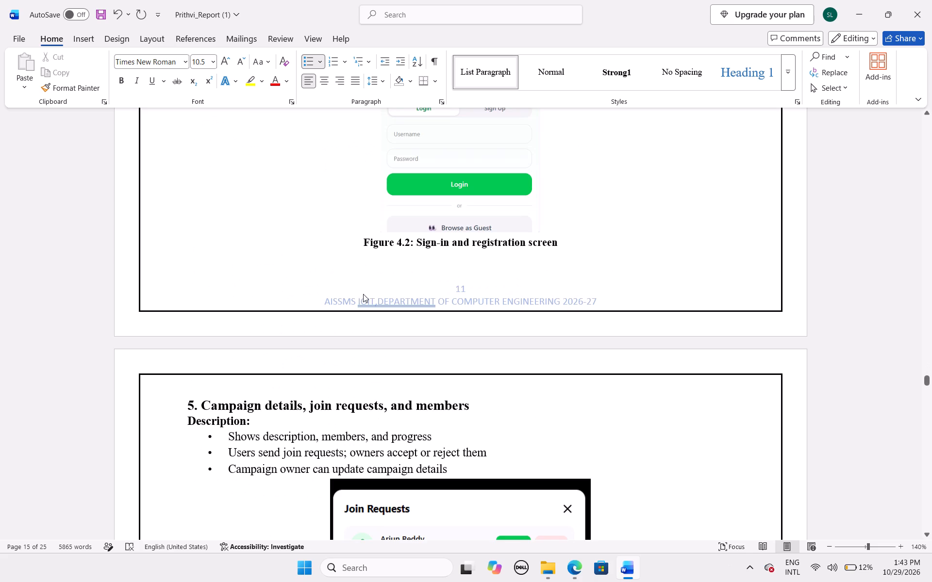
{"action": "scroll", "coordinate": [363, 294], "scroll_direction": "down", "scroll_amount": 3}
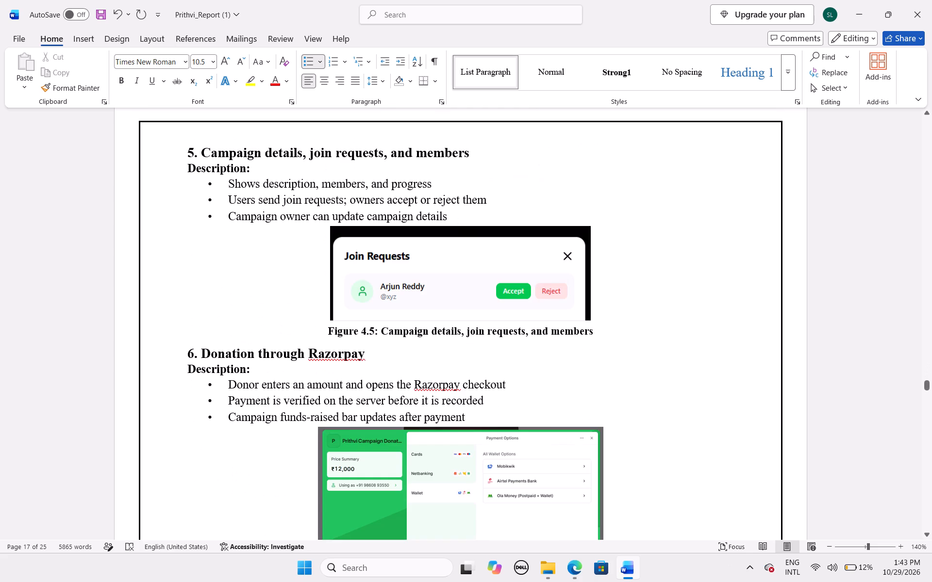
{"action": "left_click", "coordinate": [194, 160]}
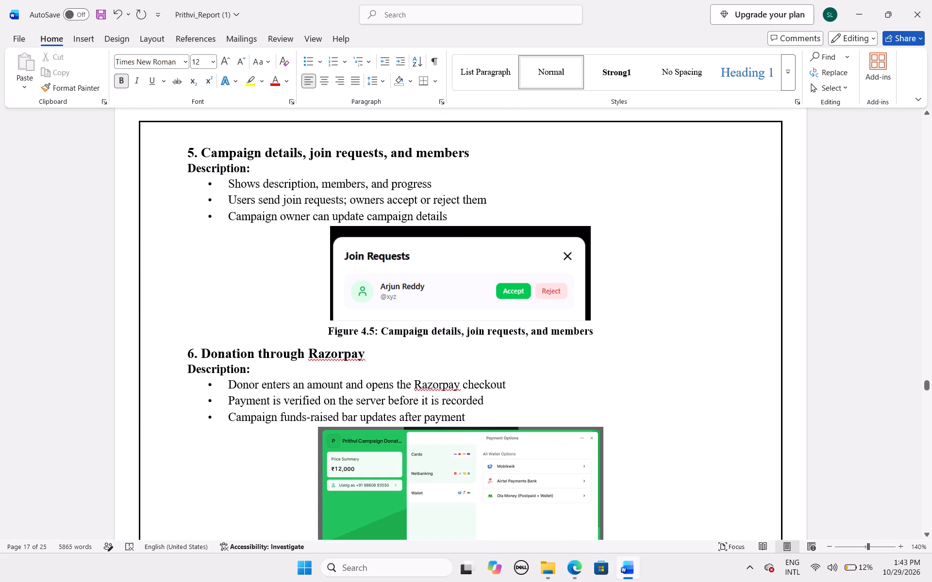
{"action": "key", "text": "BackSpace"}
{"action": "key", "text": "3"}
{"action": "left_click", "coordinate": [365, 332]}
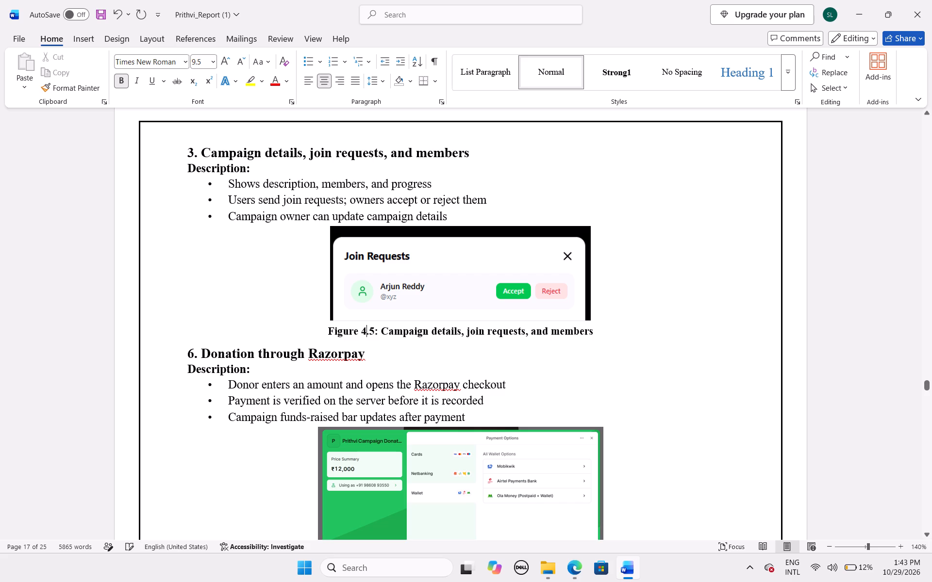
{"action": "key", "text": "Right"}
{"action": "key", "text": "Right"}
{"action": "key", "text": "BackSpace"}
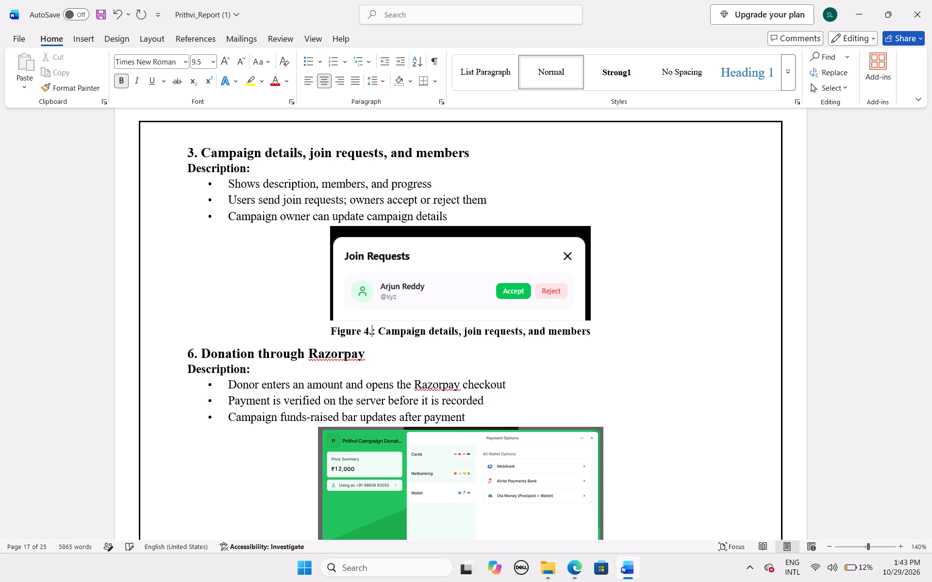
{"action": "key", "text": "3"}
Renumber the Donation through Razorpay section as 4 and its caption as Figure 4.4.
{"action": "scroll", "coordinate": [365, 332], "scroll_direction": "down", "scroll_amount": 1}
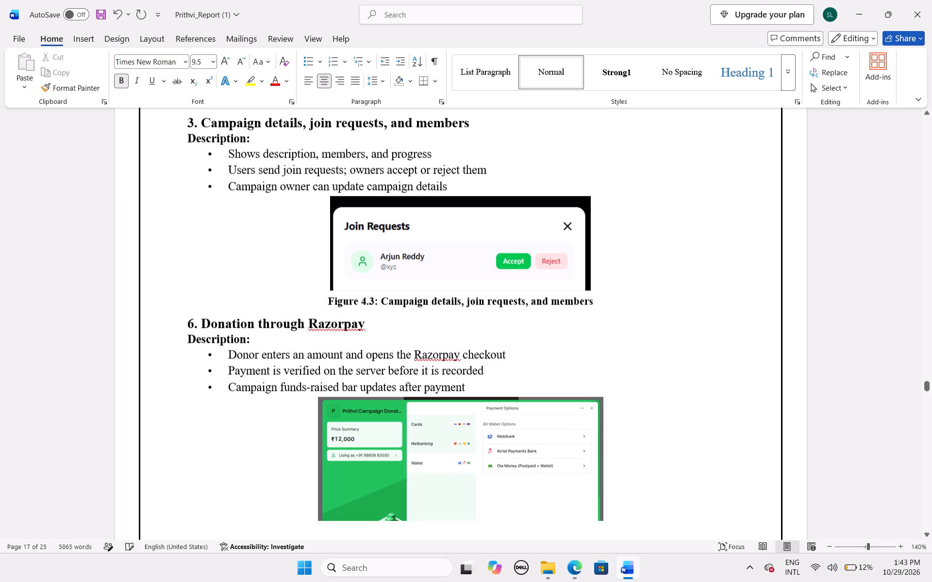
{"action": "left_click", "coordinate": [195, 267]}
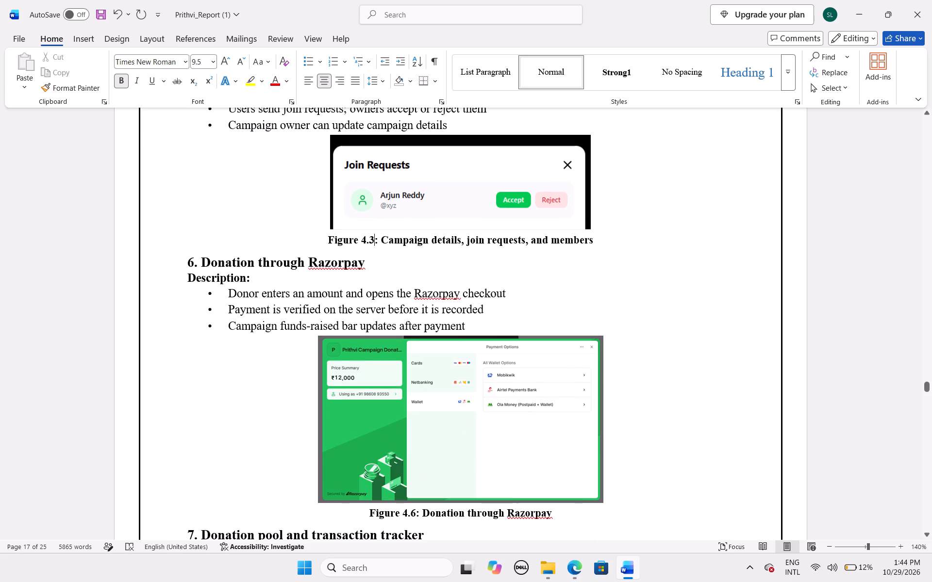
{"action": "key", "text": "BackSpace"}
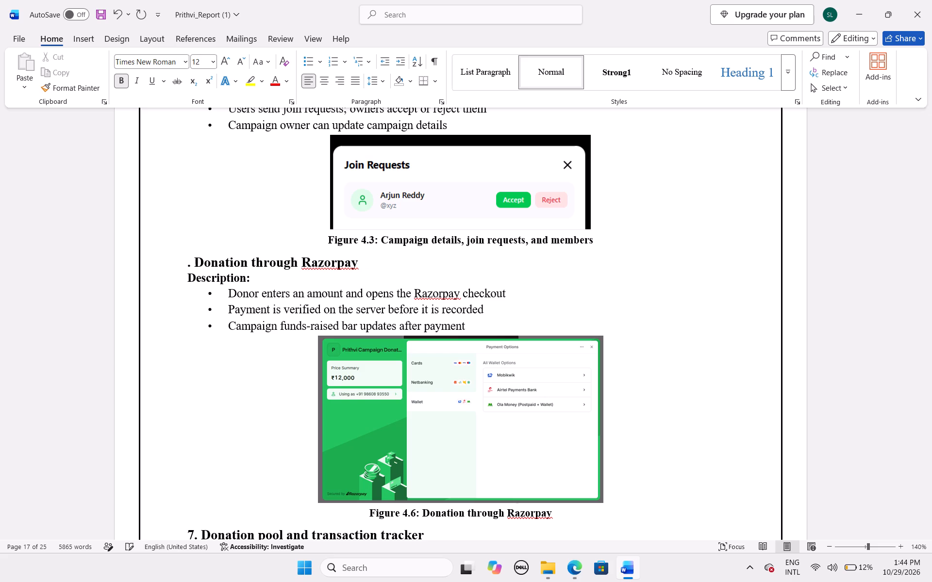
{"action": "key", "text": "4"}
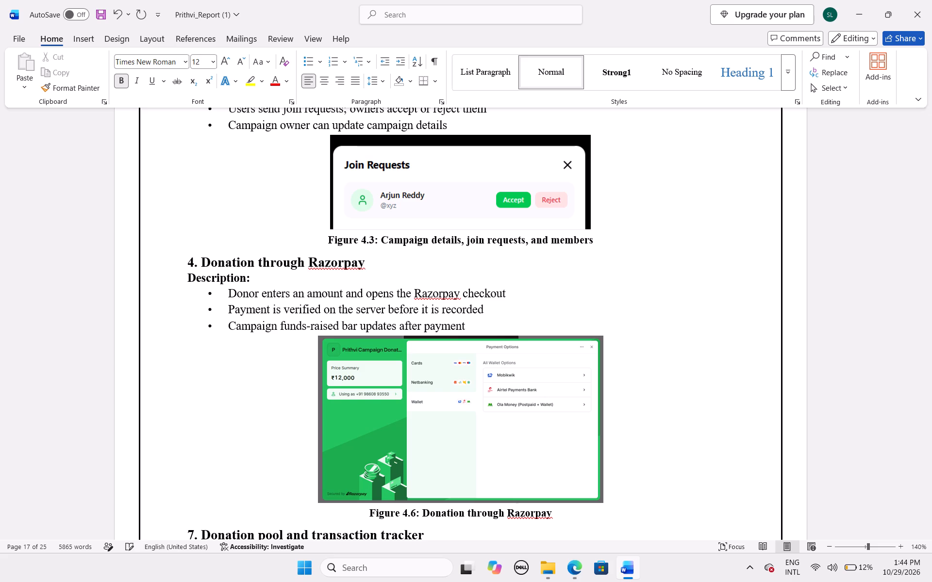
{"action": "left_click", "coordinate": [417, 512]}
{"action": "key", "text": "BackSpace"}
{"action": "key", "text": "4"}
Renumber the Donation pool and transaction tracker section as 5 and its caption as Figure 4.5.
{"action": "scroll", "coordinate": [417, 512], "scroll_direction": "down", "scroll_amount": 2}
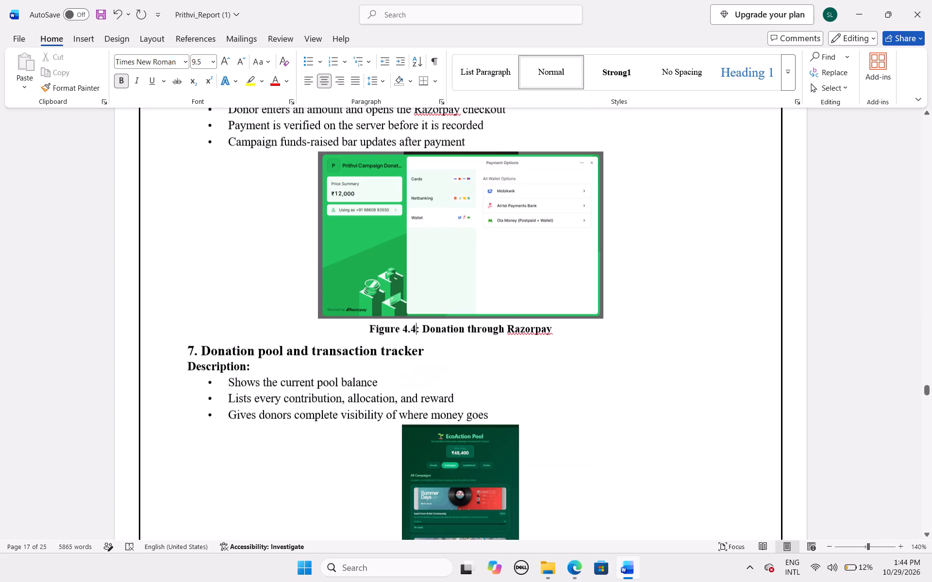
{"action": "scroll", "coordinate": [417, 512], "scroll_direction": "down", "scroll_amount": 1}
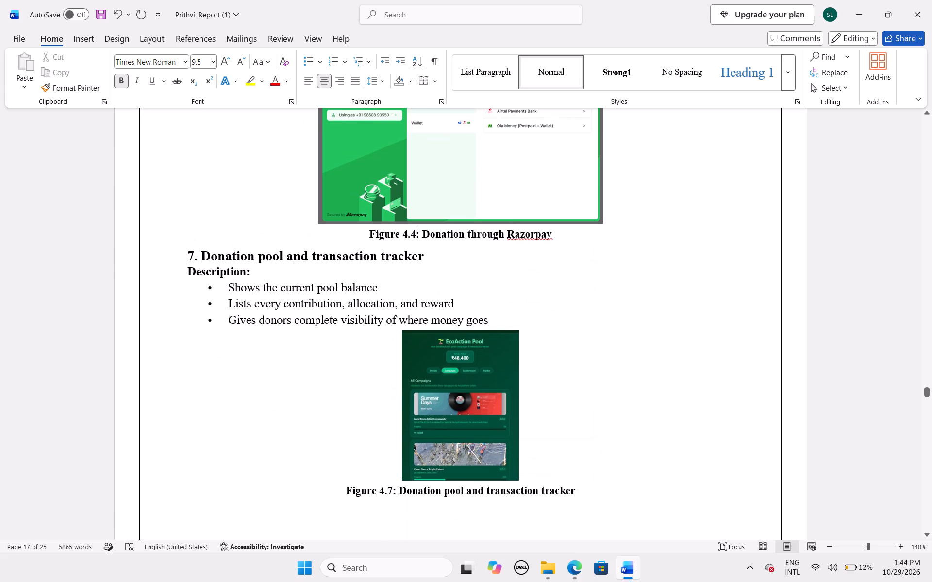
{"action": "left_click", "coordinate": [394, 490]}
{"action": "key", "text": "BackSpace"}
{"action": "key", "text": "5"}
{"action": "left_click", "coordinate": [195, 253]}
{"action": "key", "text": "BackSpace"}
{"action": "key", "text": "5"}
Delete the whole AI-powered scam detection section, including its description, screenshot and Figure 4.13 caption.
{"action": "scroll", "coordinate": [195, 253], "scroll_direction": "down", "scroll_amount": 3}
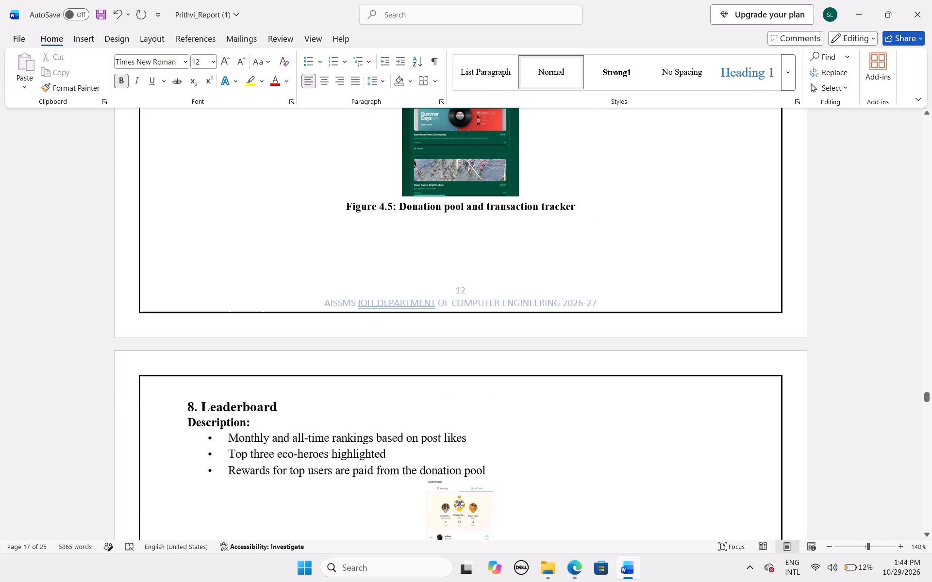
{"action": "scroll", "coordinate": [195, 253], "scroll_direction": "down", "scroll_amount": 4}
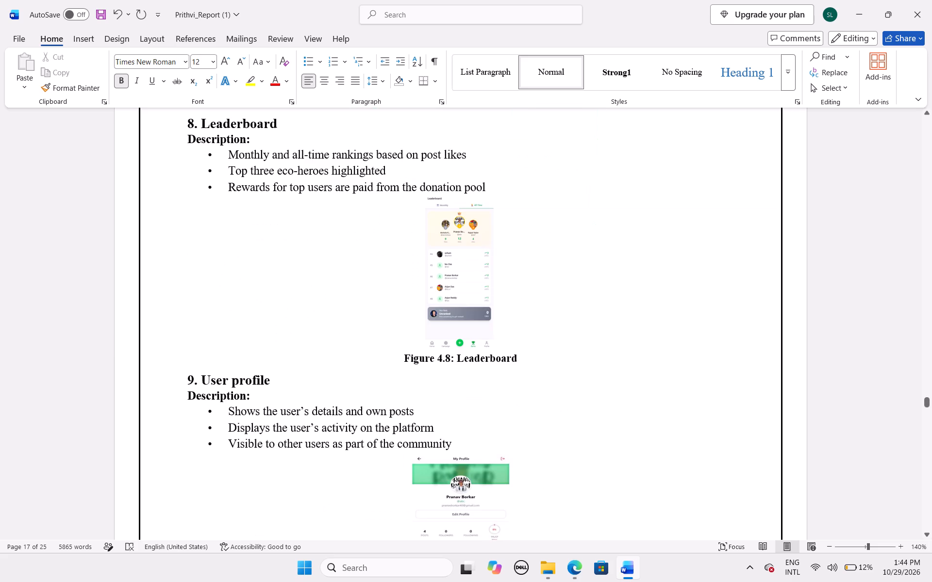
{"action": "scroll", "coordinate": [195, 253], "scroll_direction": "down", "scroll_amount": 3}
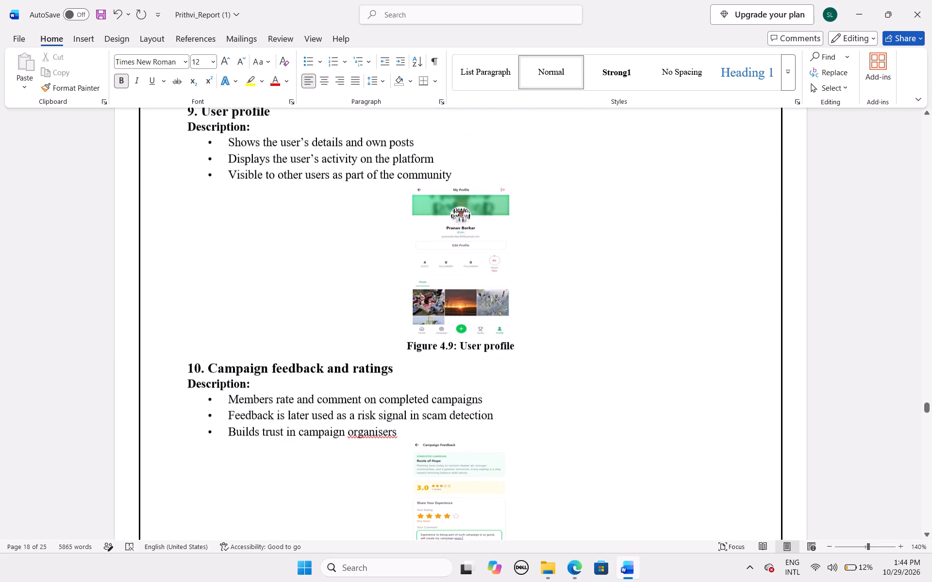
{"action": "scroll", "coordinate": [333, 265], "scroll_direction": "down", "scroll_amount": 4, "text": "ctrl"}
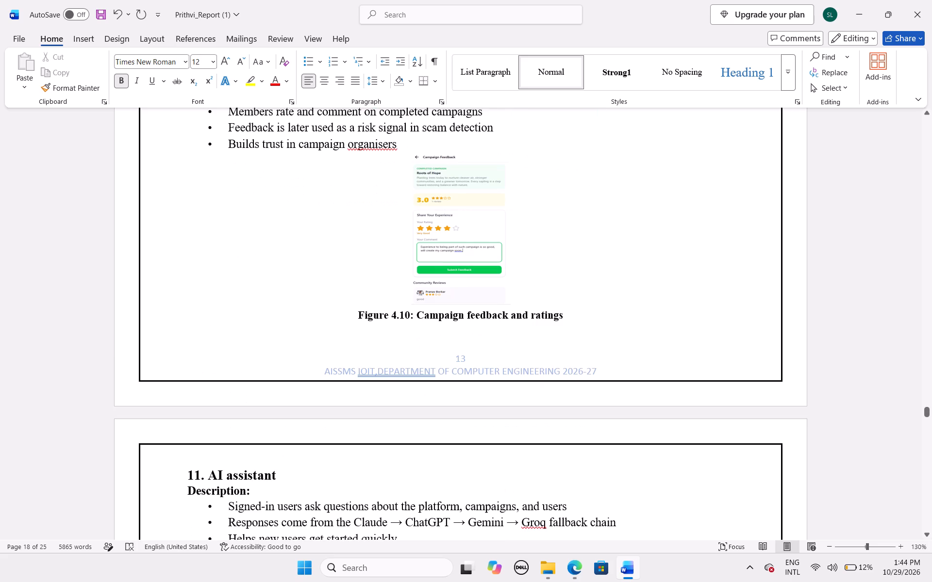
{"action": "scroll", "coordinate": [333, 265], "scroll_direction": "down", "scroll_amount": 4, "text": "ctrl"}
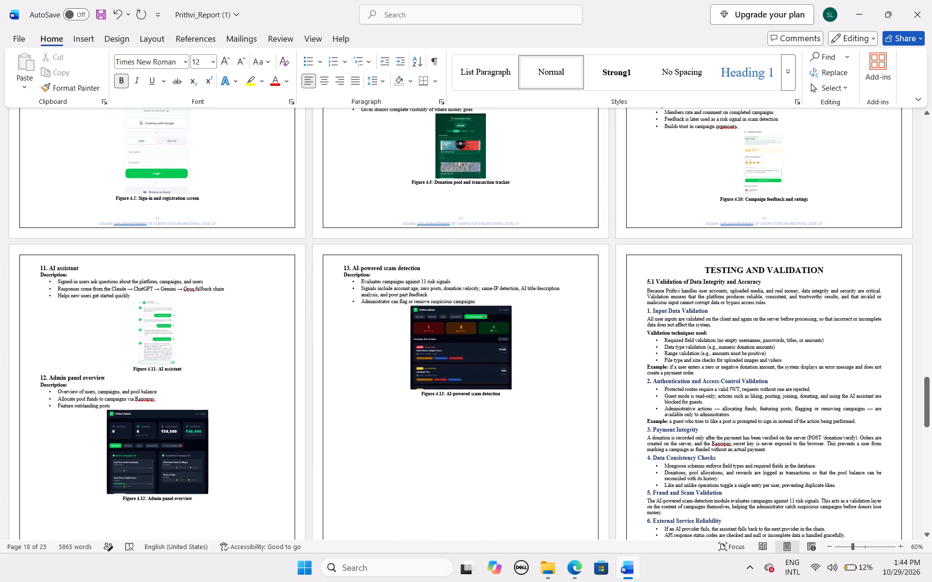
{"action": "scroll", "coordinate": [487, 373], "scroll_direction": "up", "scroll_amount": 1}
{"action": "right_click", "coordinate": [381, 440]}
{"action": "scroll", "coordinate": [381, 440], "scroll_direction": "up", "scroll_amount": 1}
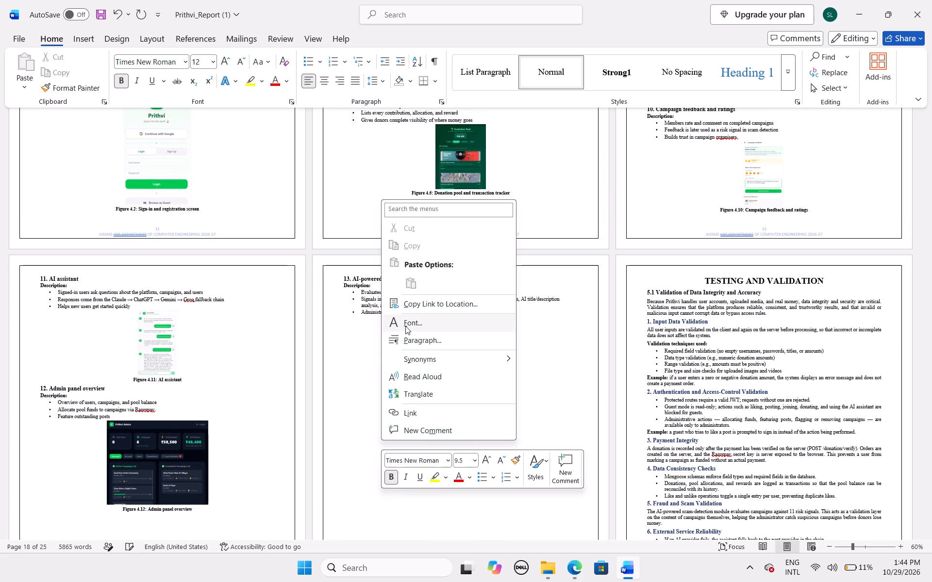
{"action": "left_click", "coordinate": [550, 380]}
{"action": "key", "text": "Delete"}
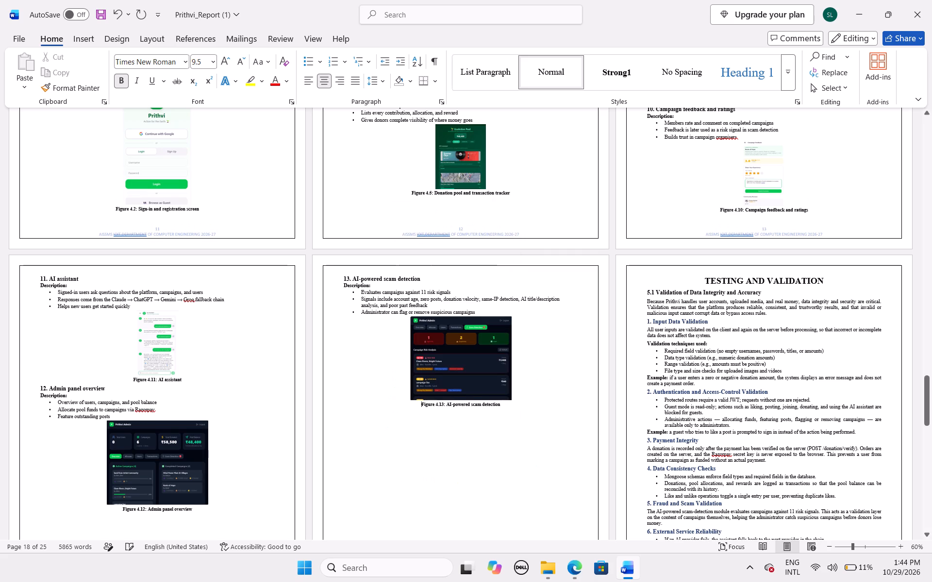
{"action": "left_click_drag", "start_coordinate": [541, 395], "coordinate": [498, 367]}
{"action": "left_click_drag", "start_coordinate": [498, 367], "coordinate": [431, 319]}
{"action": "left_click", "coordinate": [336, 324]}
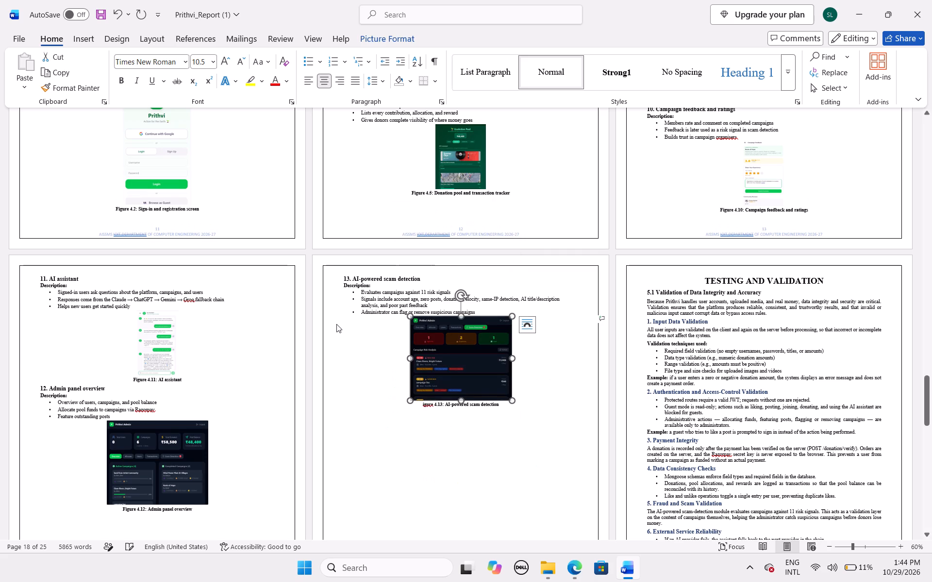
{"action": "left_click", "coordinate": [343, 275]}
{"action": "left_click_drag", "start_coordinate": [343, 275], "coordinate": [510, 407]}
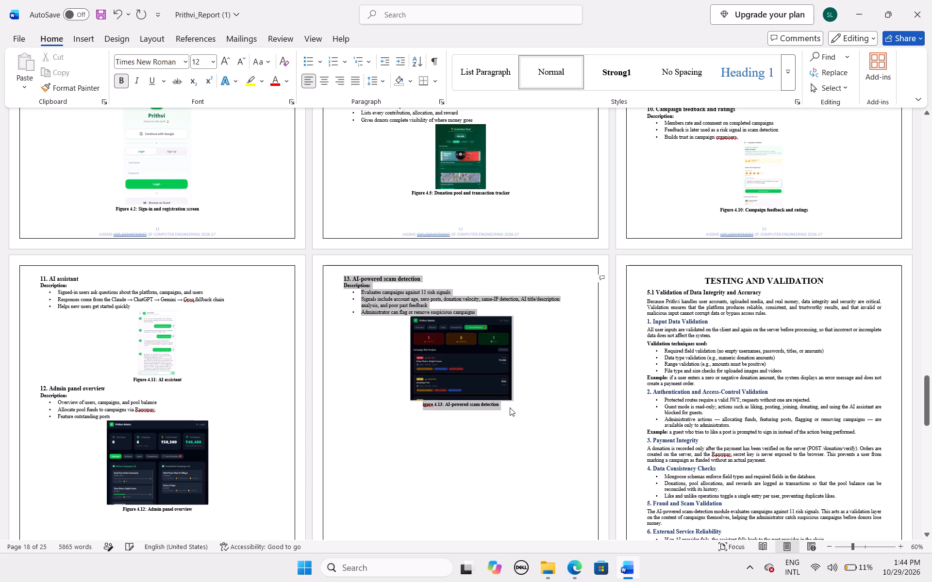
{"action": "key", "text": "Delete"}
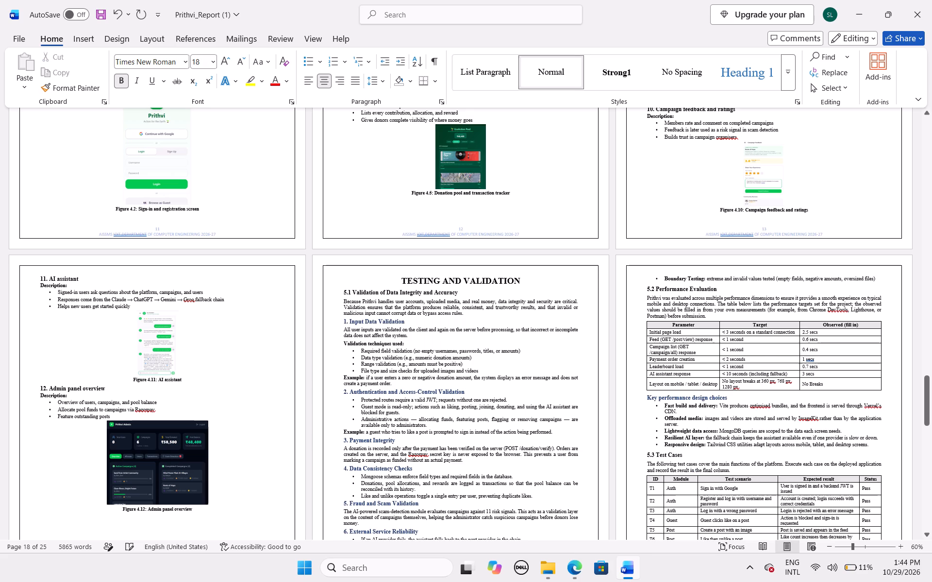
Delete the AI assistant and Admin panel overview sections with their screenshots and Figure 4.11 and 4.12 captions.
{"action": "left_click_drag", "start_coordinate": [33, 279], "coordinate": [37, 281]}
{"action": "left_click_drag", "start_coordinate": [37, 281], "coordinate": [210, 507]}
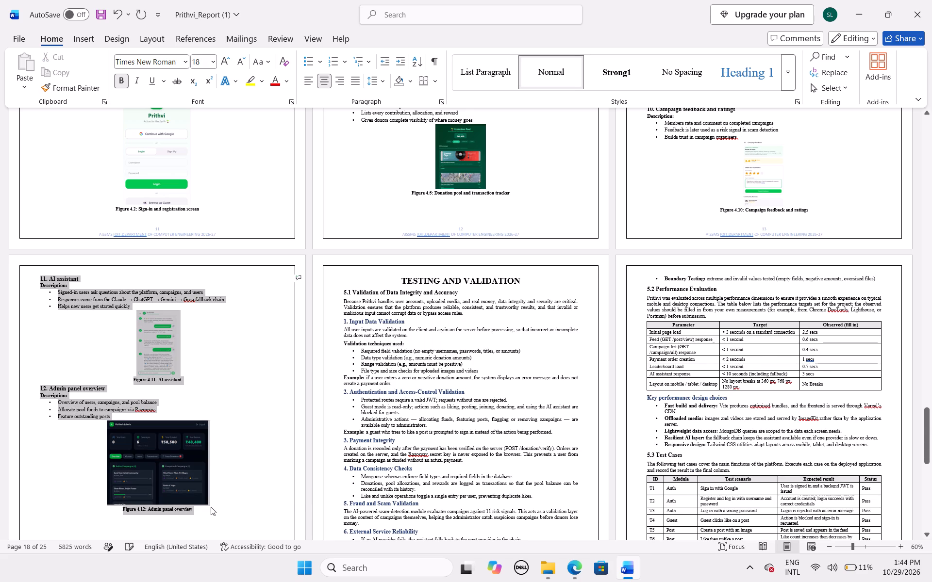
{"action": "key", "text": "Delete"}
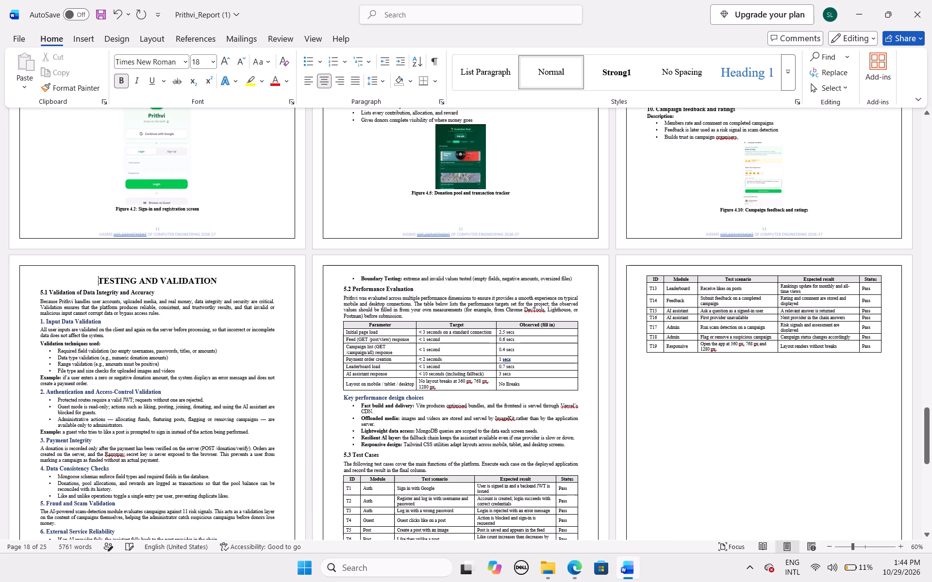
Delete the Leaderboard, User profile, and Campaign feedback and ratings sections with their screenshots and Figure 4.8 to 4.10 captions.
{"action": "scroll", "coordinate": [741, 275], "scroll_direction": "up", "scroll_amount": 2}
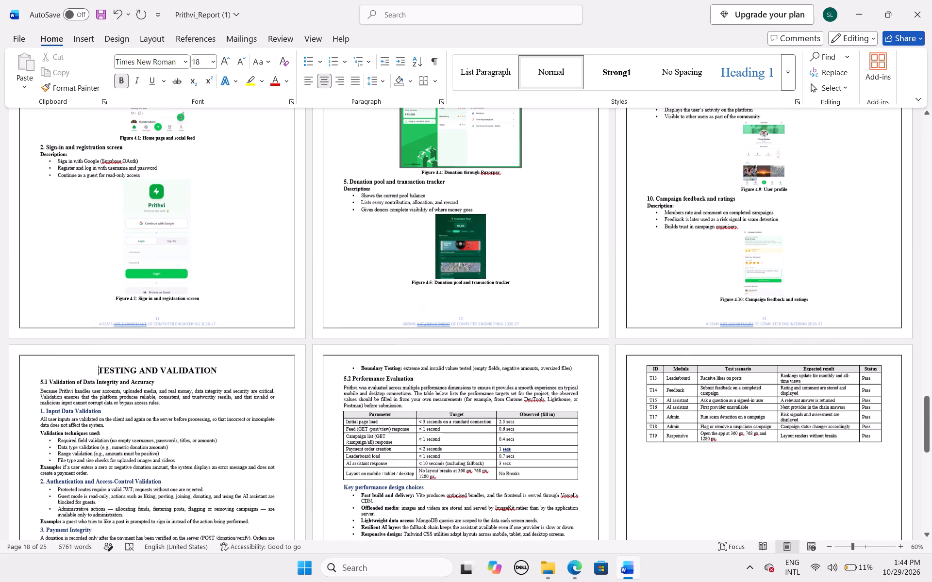
{"action": "scroll", "coordinate": [741, 275], "scroll_direction": "up", "scroll_amount": 1}
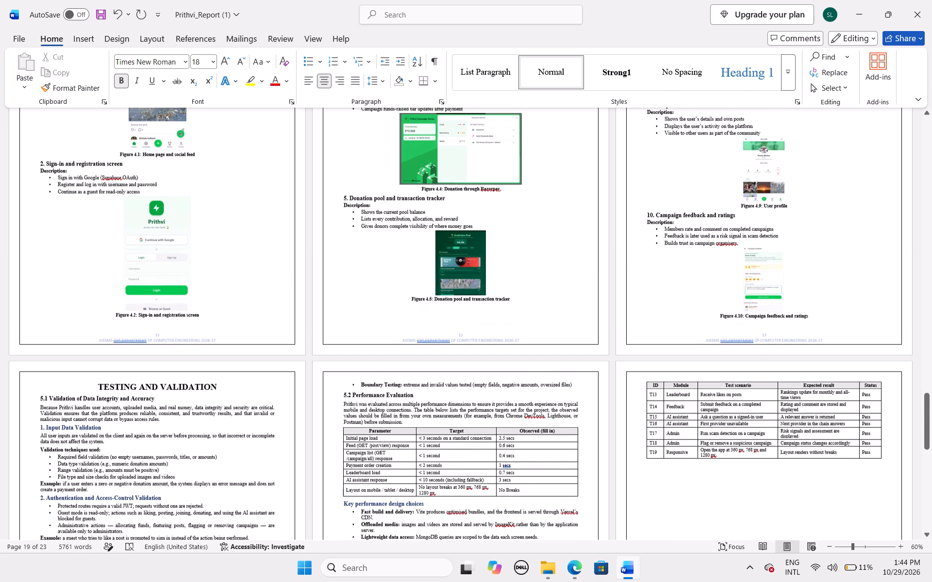
{"action": "scroll", "coordinate": [741, 275], "scroll_direction": "up", "scroll_amount": 1}
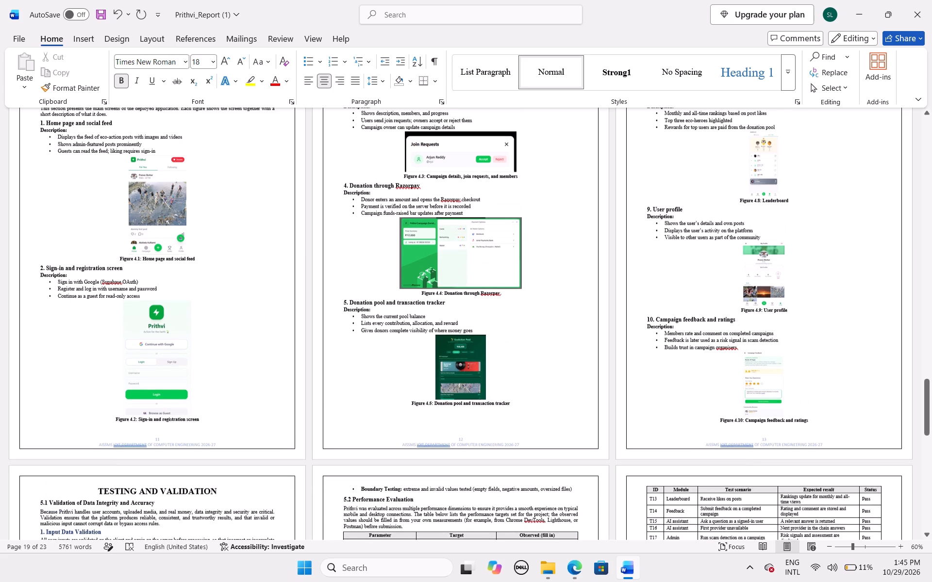
{"action": "scroll", "coordinate": [741, 275], "scroll_direction": "up", "scroll_amount": 1}
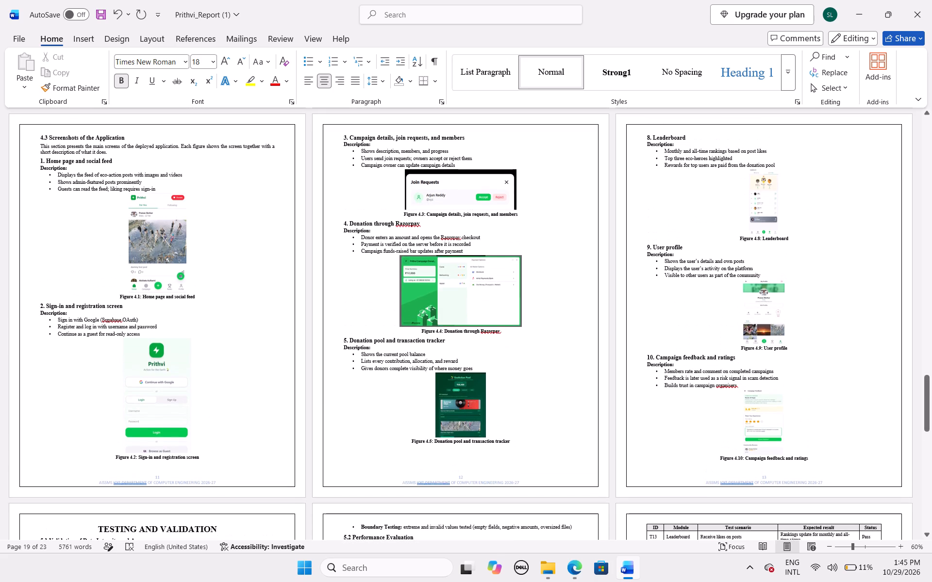
{"action": "left_click_drag", "start_coordinate": [641, 138], "coordinate": [815, 441]}
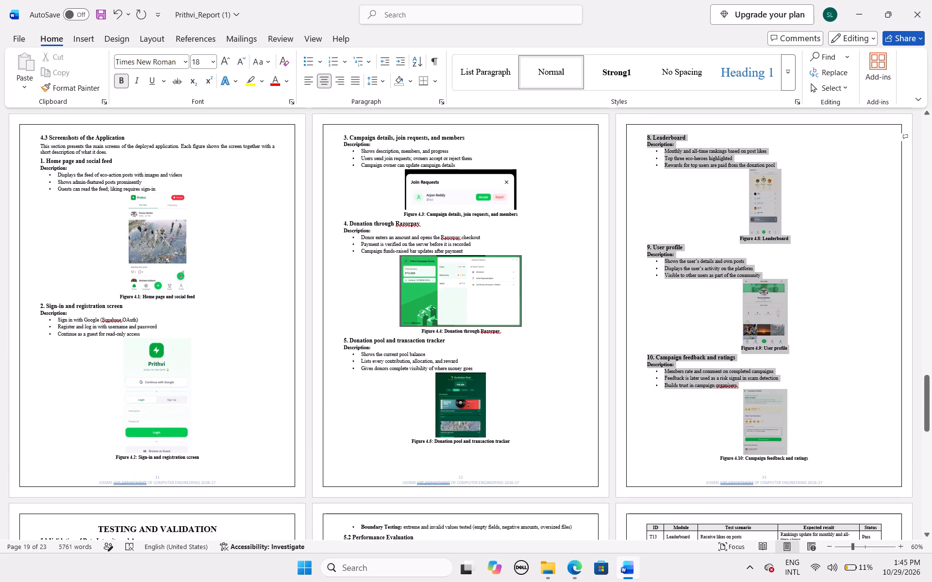
{"action": "left_click_drag", "start_coordinate": [815, 441], "coordinate": [857, 458]}
{"action": "key", "text": "Delete"}
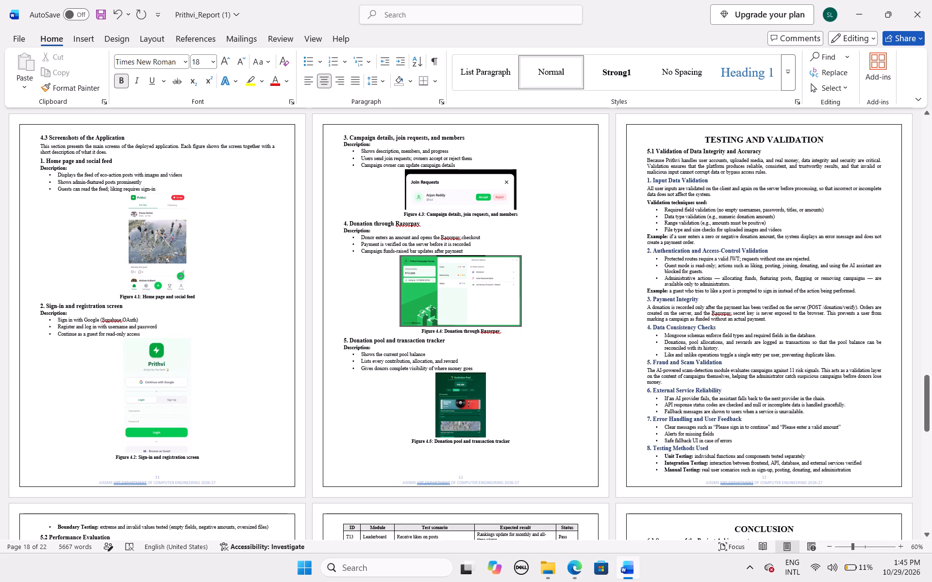
Look through the report's page layout from the screenshot sections to the References, and back to the cover and front pages.
{"action": "scroll", "coordinate": [402, 313], "scroll_direction": "down", "scroll_amount": 1}
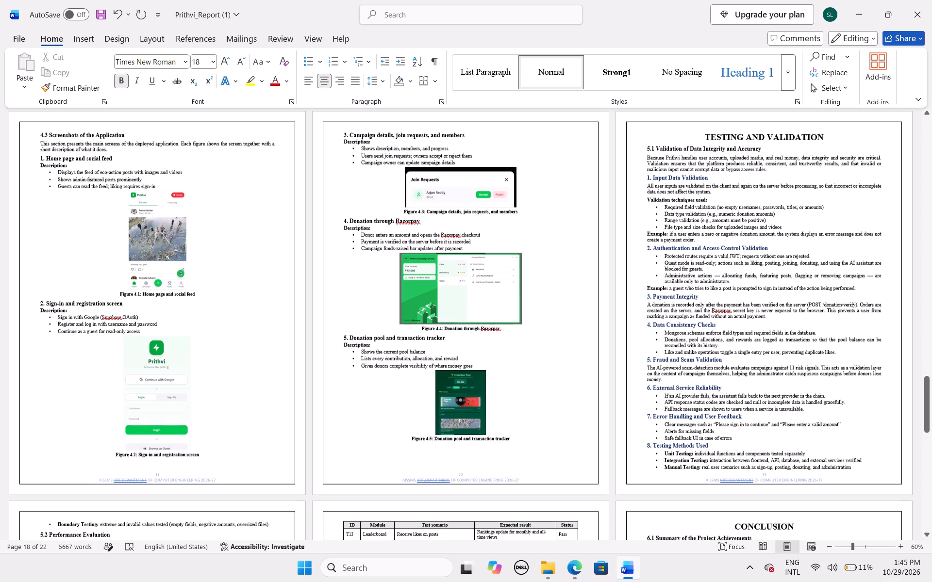
{"action": "scroll", "coordinate": [402, 313], "scroll_direction": "down", "scroll_amount": 1}
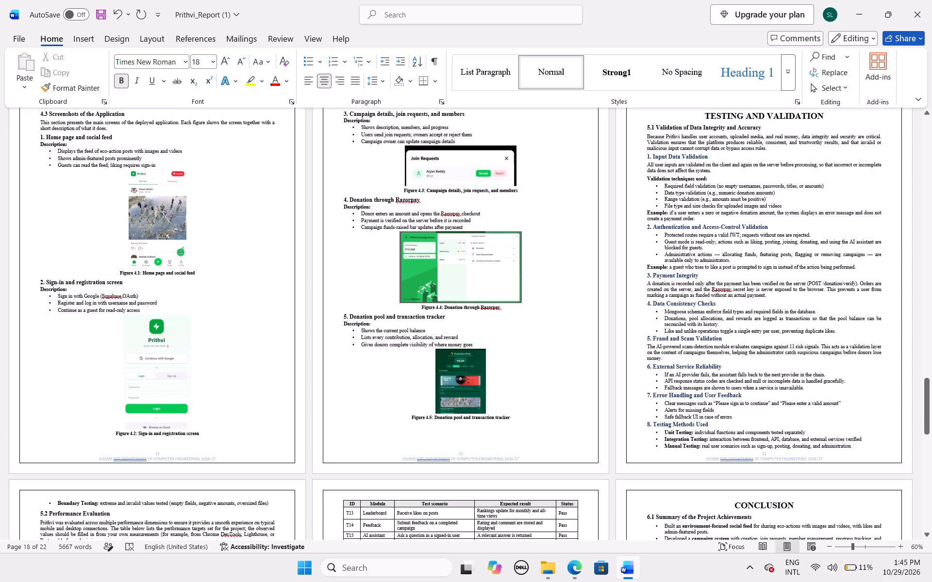
{"action": "scroll", "coordinate": [402, 313], "scroll_direction": "down", "scroll_amount": 4}
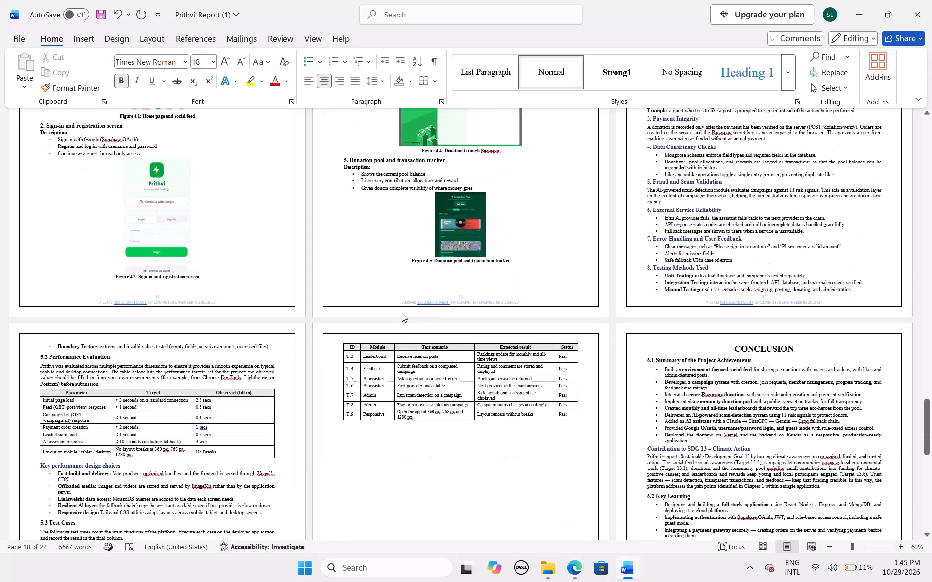
{"action": "scroll", "coordinate": [402, 313], "scroll_direction": "down", "scroll_amount": 3}
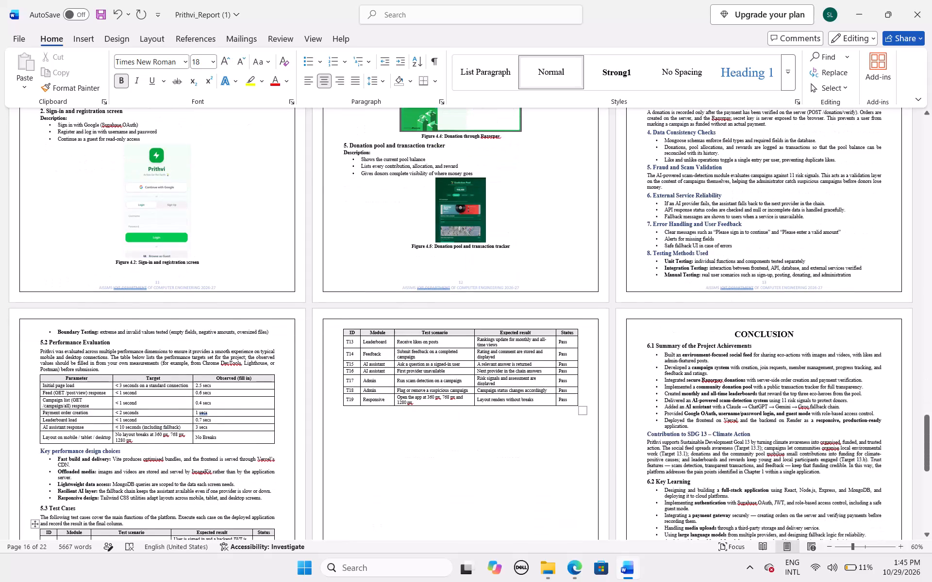
{"action": "scroll", "coordinate": [402, 313], "scroll_direction": "down", "scroll_amount": 11}
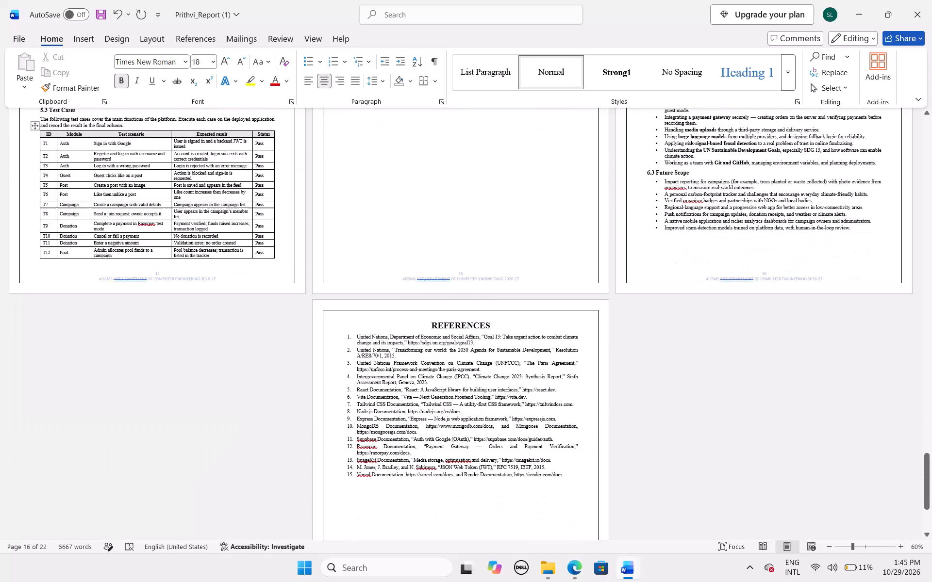
{"action": "scroll", "coordinate": [402, 313], "scroll_direction": "down", "scroll_amount": 20}
{"action": "scroll", "coordinate": [402, 313], "scroll_direction": "down", "scroll_amount": 14}
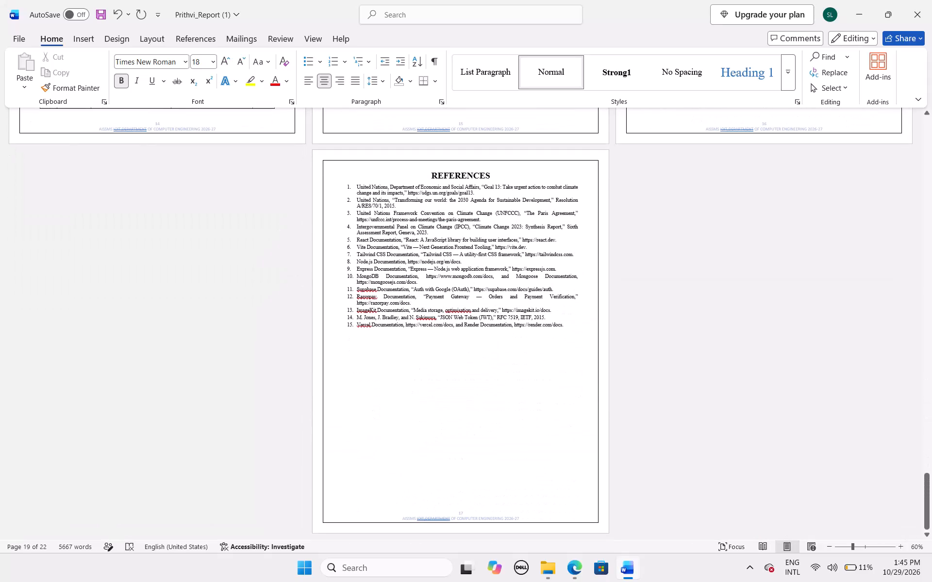
{"action": "scroll", "coordinate": [402, 313], "scroll_direction": "up", "scroll_amount": 20}
{"action": "scroll", "coordinate": [402, 313], "scroll_direction": "up", "scroll_amount": 6}
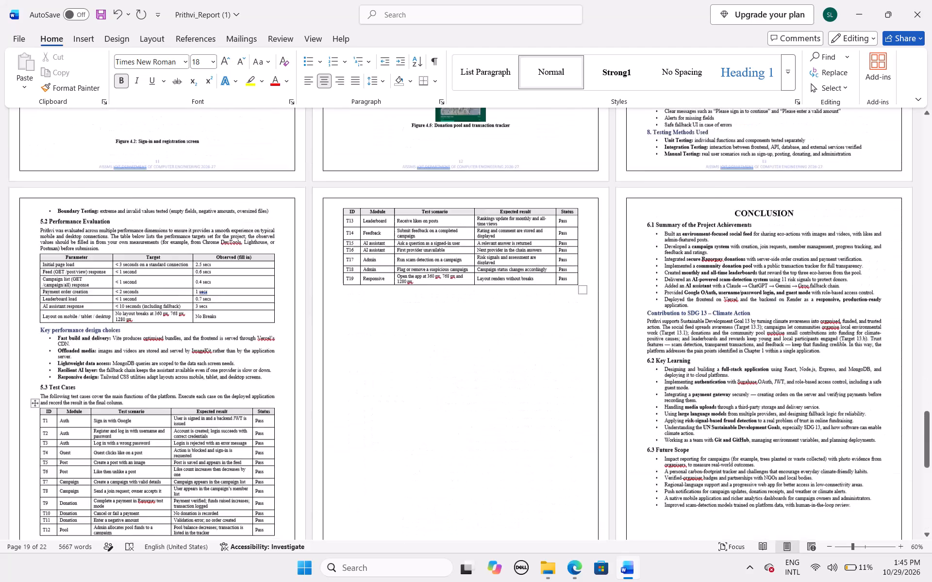
{"action": "scroll", "coordinate": [402, 313], "scroll_direction": "up", "scroll_amount": 20}
{"action": "scroll", "coordinate": [402, 313], "scroll_direction": "up", "scroll_amount": 14}
{"action": "scroll", "coordinate": [402, 313], "scroll_direction": "up", "scroll_amount": 20}
{"action": "scroll", "coordinate": [402, 313], "scroll_direction": "up", "scroll_amount": 20}
{"action": "scroll", "coordinate": [402, 313], "scroll_direction": "up", "scroll_amount": 20}
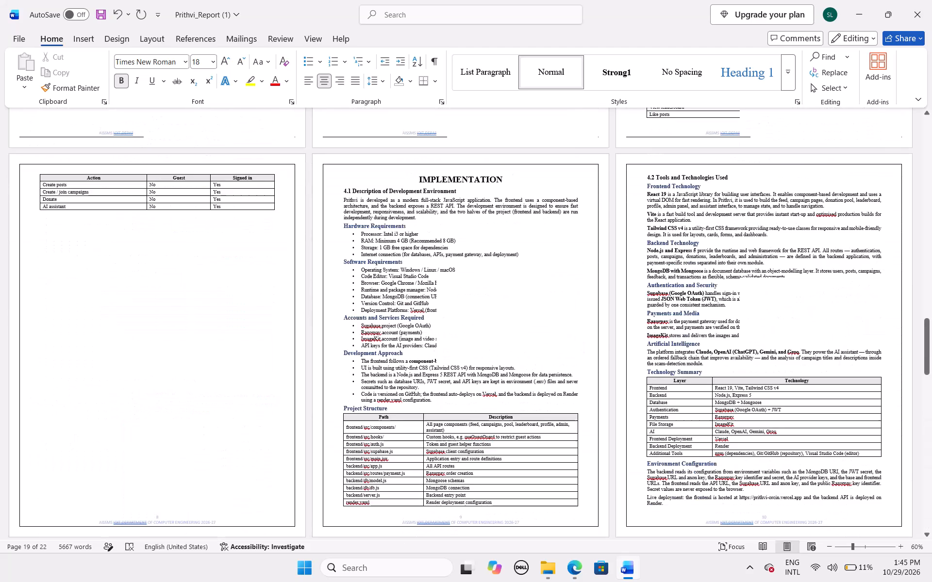
{"action": "scroll", "coordinate": [402, 313], "scroll_direction": "up", "scroll_amount": 20}
{"action": "scroll", "coordinate": [402, 313], "scroll_direction": "up", "scroll_amount": 20}
{"action": "scroll", "coordinate": [402, 313], "scroll_direction": "up", "scroll_amount": 20}
{"action": "scroll", "coordinate": [402, 313], "scroll_direction": "down", "scroll_amount": 2}
{"action": "scroll", "coordinate": [402, 313], "scroll_direction": "up", "scroll_amount": 20}
{"action": "scroll", "coordinate": [402, 313], "scroll_direction": "up", "scroll_amount": 20}
{"action": "scroll", "coordinate": [402, 313], "scroll_direction": "up", "scroll_amount": 20}
{"action": "scroll", "coordinate": [402, 313], "scroll_direction": "down", "scroll_amount": 9}
{"action": "scroll", "coordinate": [402, 313], "scroll_direction": "up", "scroll_amount": 20}
{"action": "scroll", "coordinate": [402, 313], "scroll_direction": "up", "scroll_amount": 20}
{"action": "scroll", "coordinate": [402, 313], "scroll_direction": "up", "scroll_amount": 20}
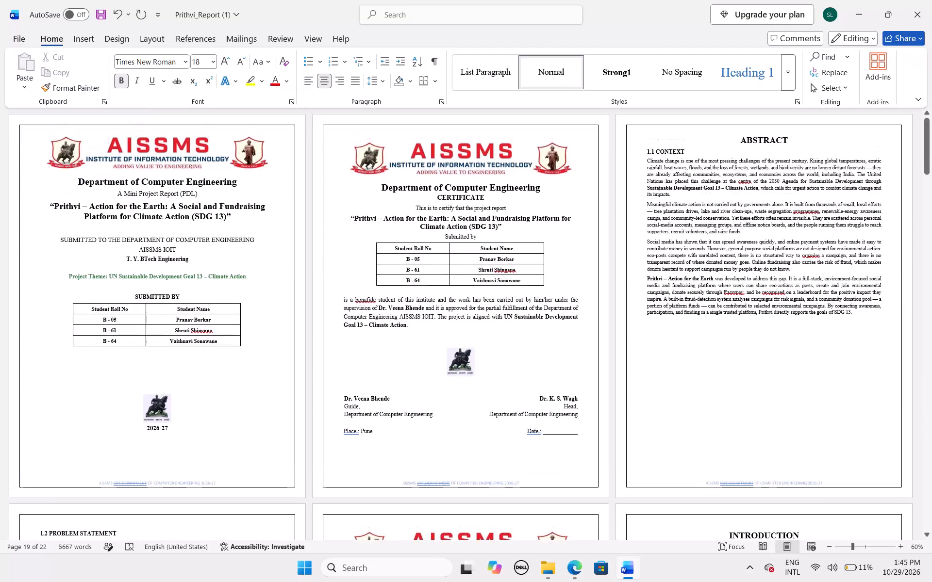
{"action": "scroll", "coordinate": [402, 313], "scroll_direction": "down", "scroll_amount": 11}
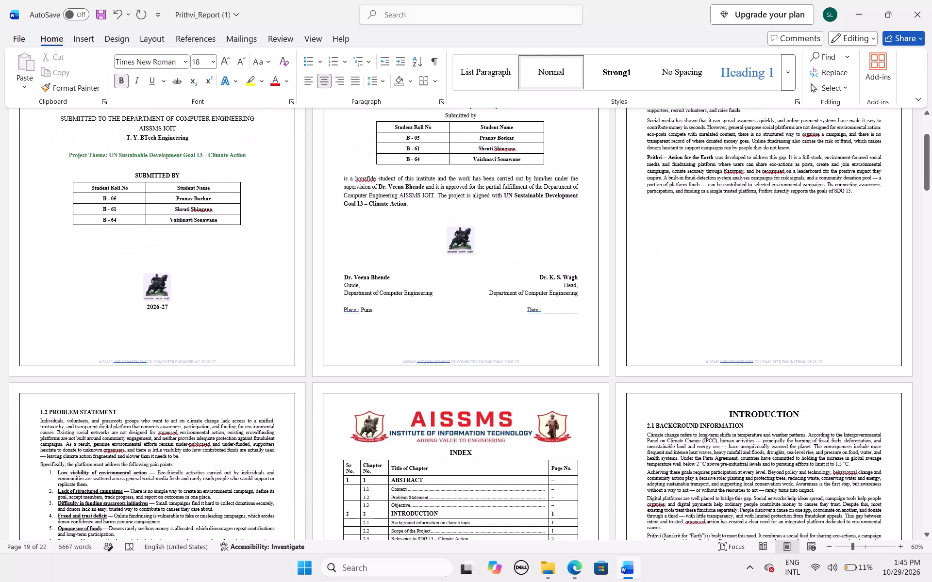
Check the Index and opening chapter pages, and save the shortened report.
{"action": "scroll", "coordinate": [402, 313], "scroll_direction": "down", "scroll_amount": 2}
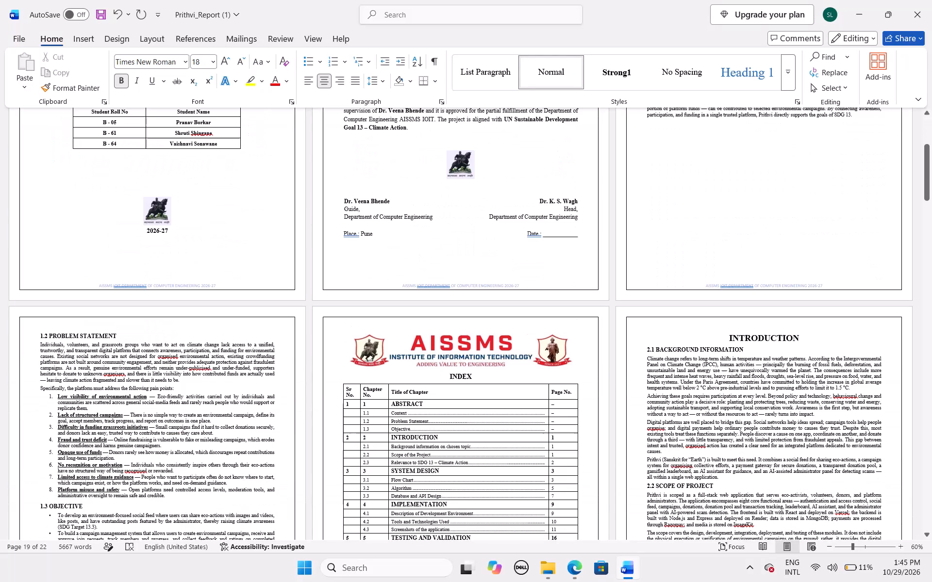
{"action": "scroll", "coordinate": [402, 313], "scroll_direction": "down", "scroll_amount": 4}
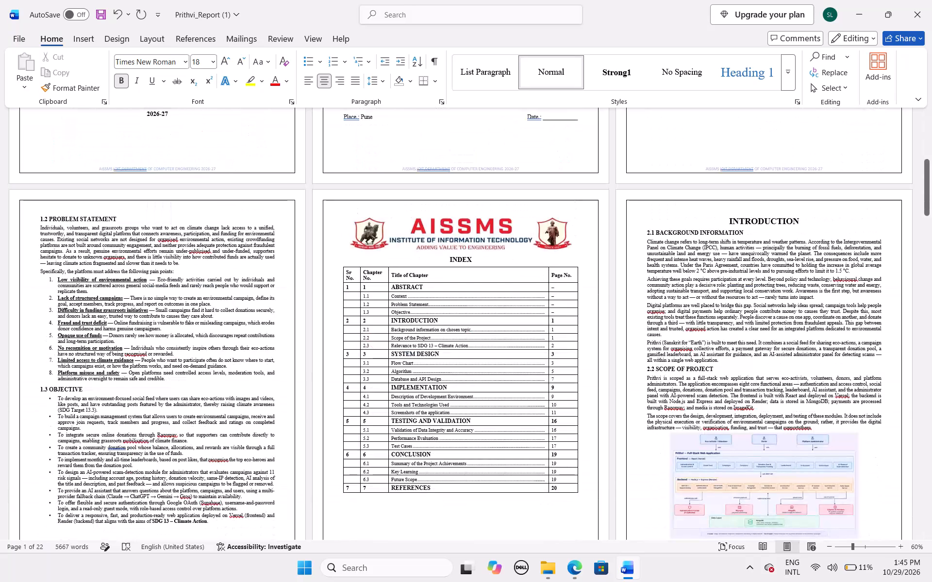
{"action": "key", "text": "ctrl+s"}
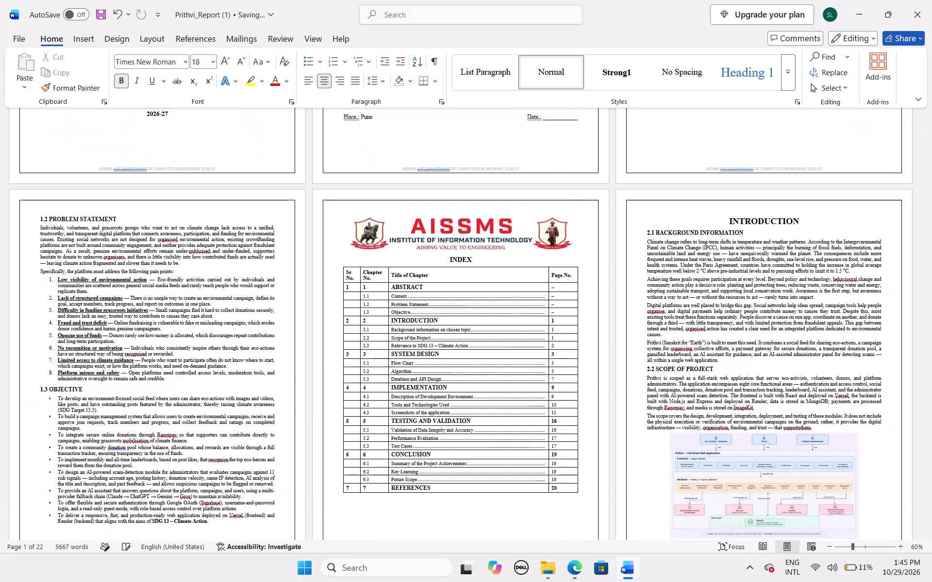
Save a PDF copy of the report in the Downloads folder under the name Prithvi_Report Final.
{"action": "left_click", "coordinate": [20, 35]}
{"action": "left_click", "coordinate": [37, 215]}
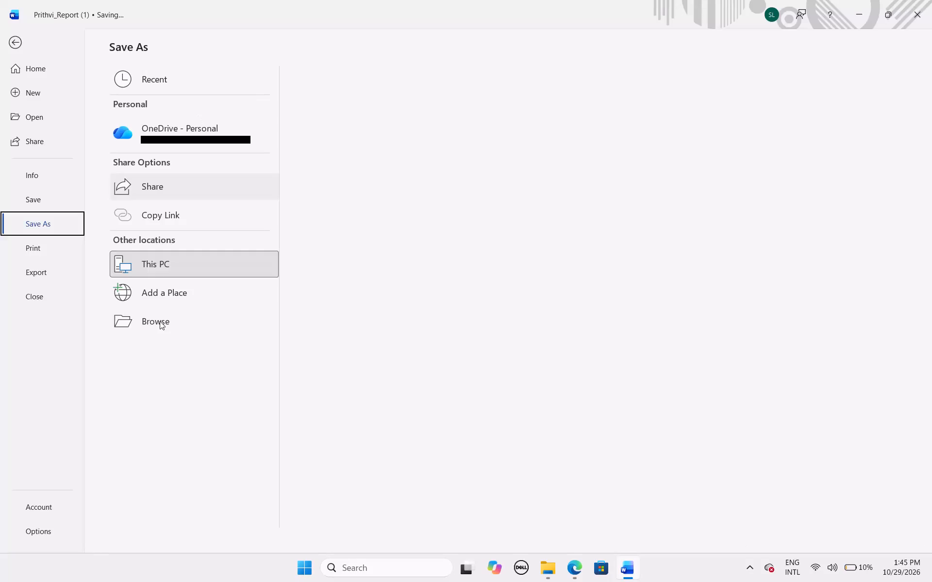
{"action": "left_click", "coordinate": [160, 321]}
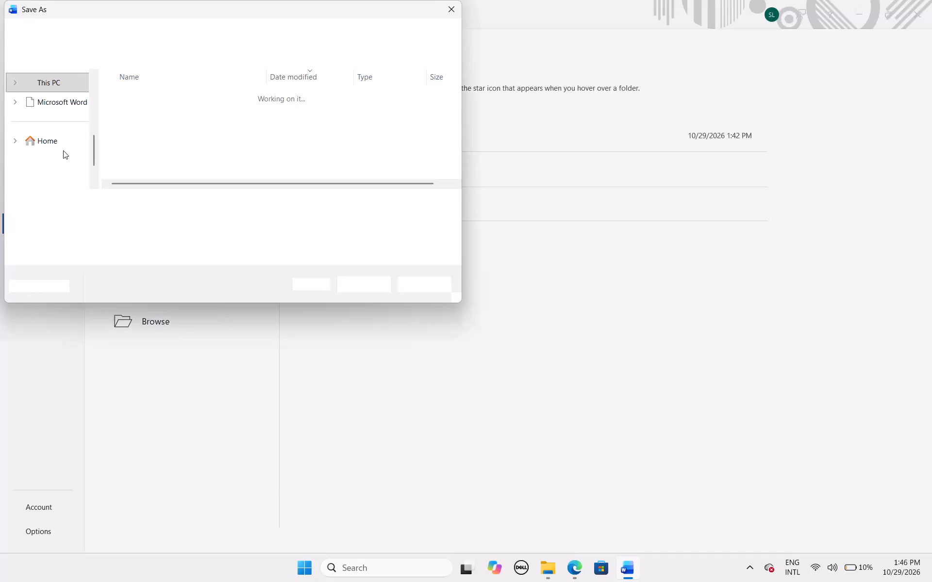
{"action": "scroll", "coordinate": [63, 150], "scroll_direction": "up", "scroll_amount": 16}
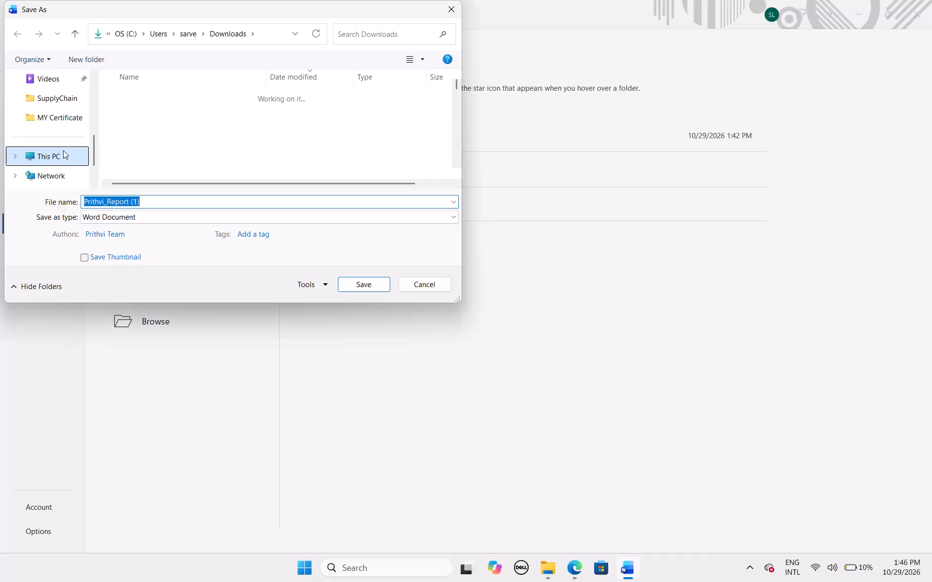
{"action": "scroll", "coordinate": [63, 115], "scroll_direction": "up", "scroll_amount": 13}
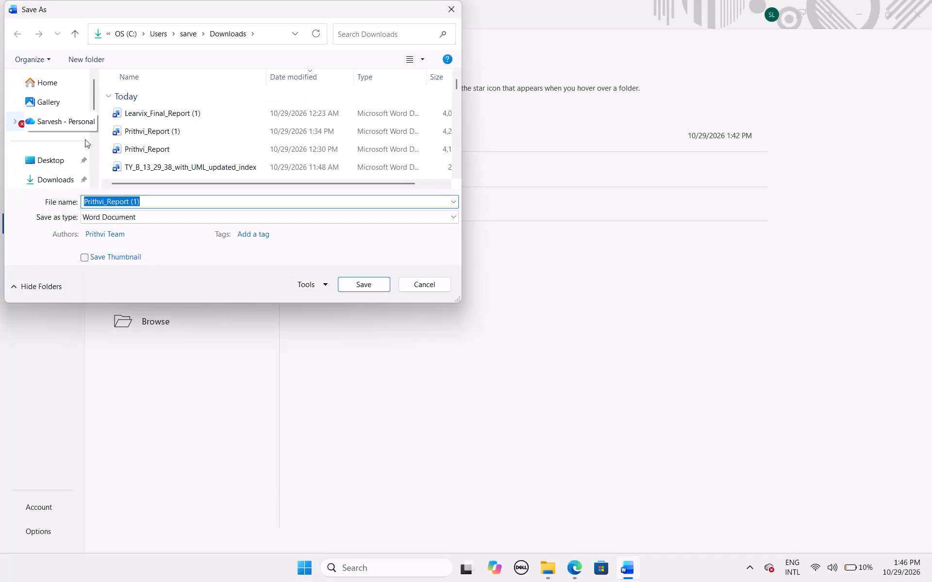
{"action": "left_click", "coordinate": [53, 179]}
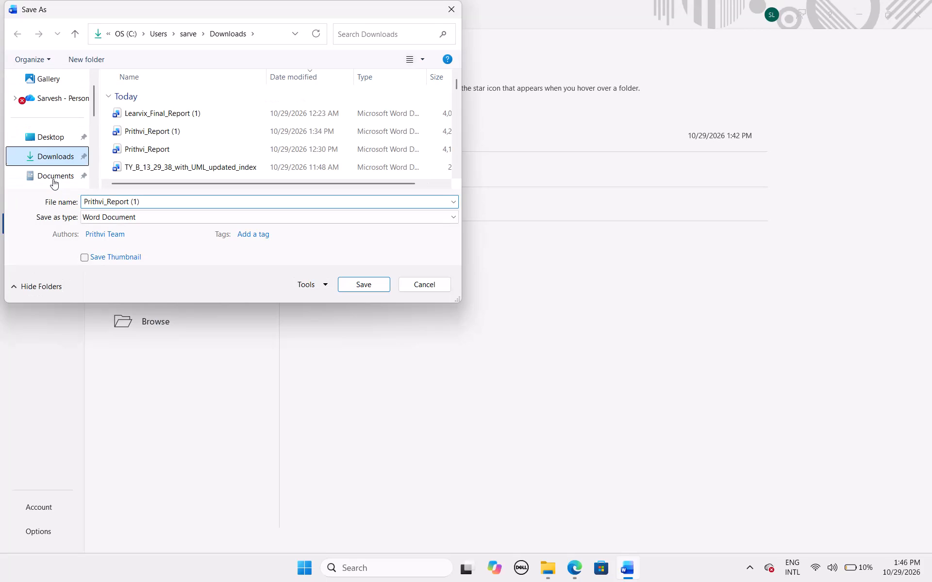
{"action": "left_click", "coordinate": [151, 201]}
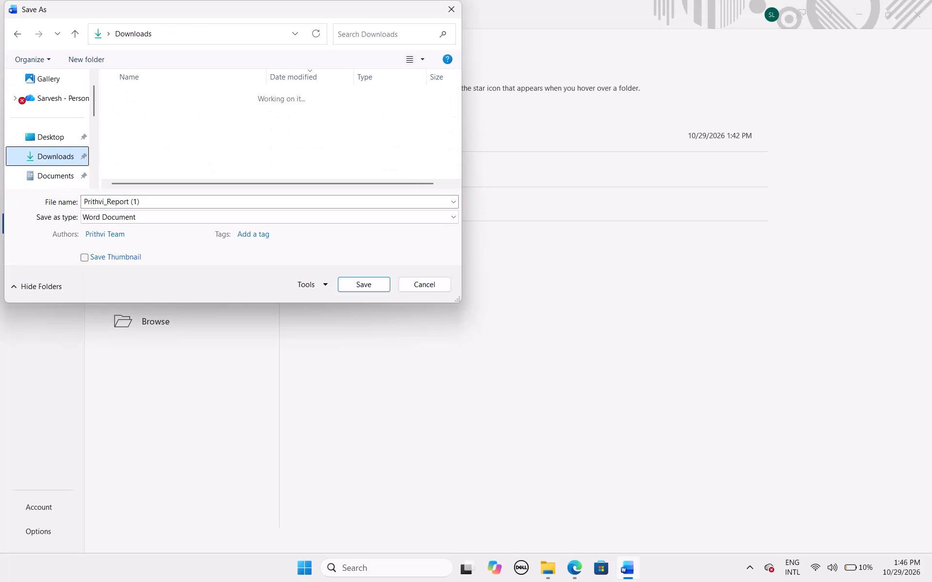
{"action": "left_click", "coordinate": [151, 201]}
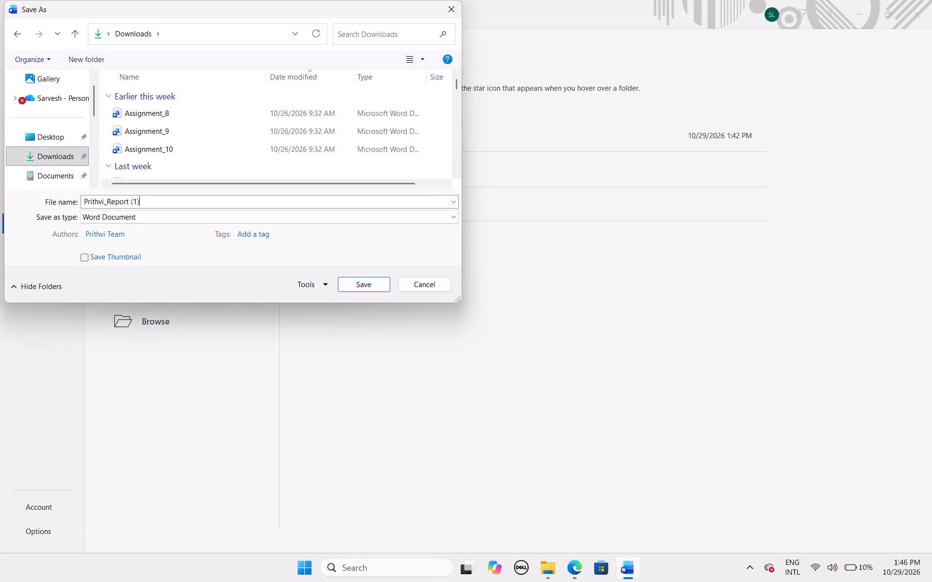
{"action": "key", "text": "BackSpace"}
{"action": "key", "text": "BackSpace"}
{"action": "key", "text": "BackSpace"}
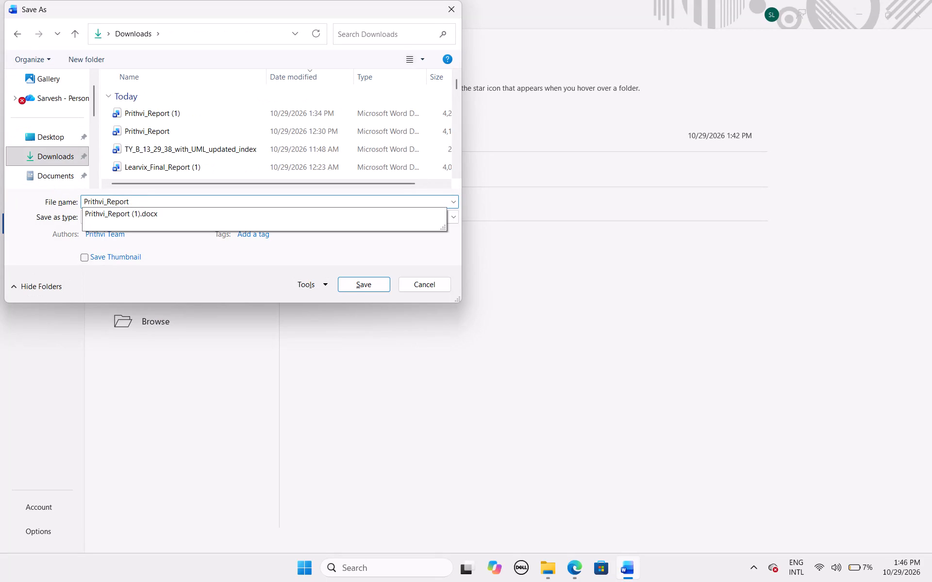
{"action": "type", "text": "Final"}
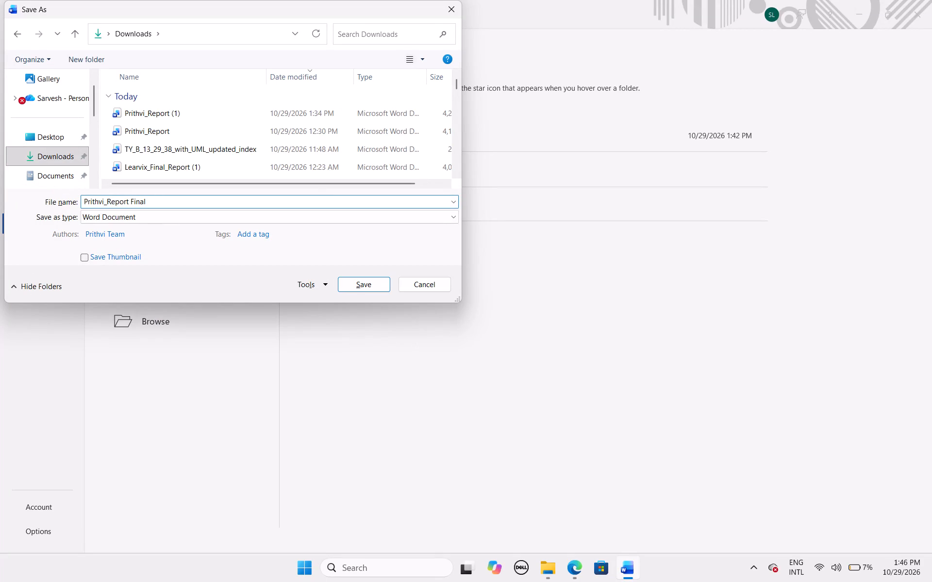
{"action": "left_click", "coordinate": [168, 217]}
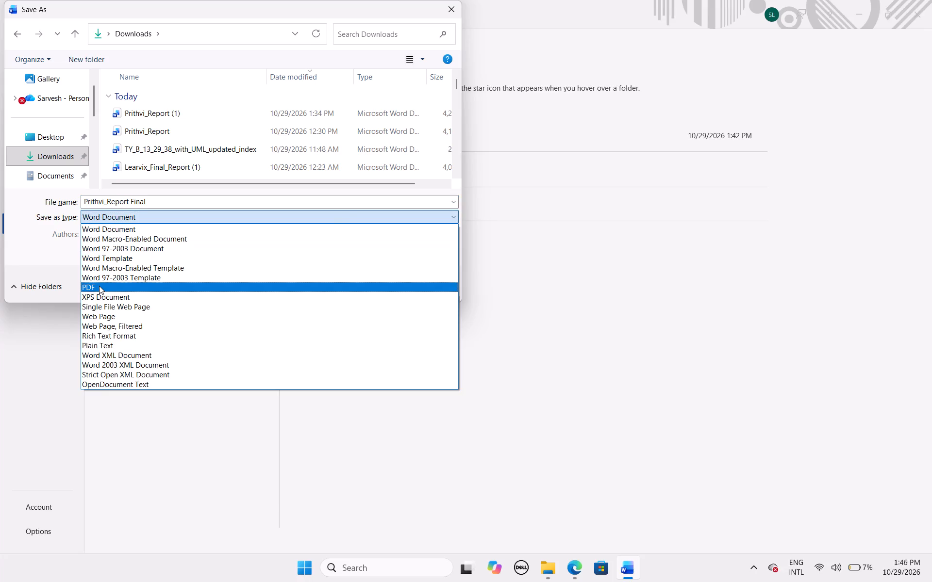
{"action": "left_click", "coordinate": [99, 286]}
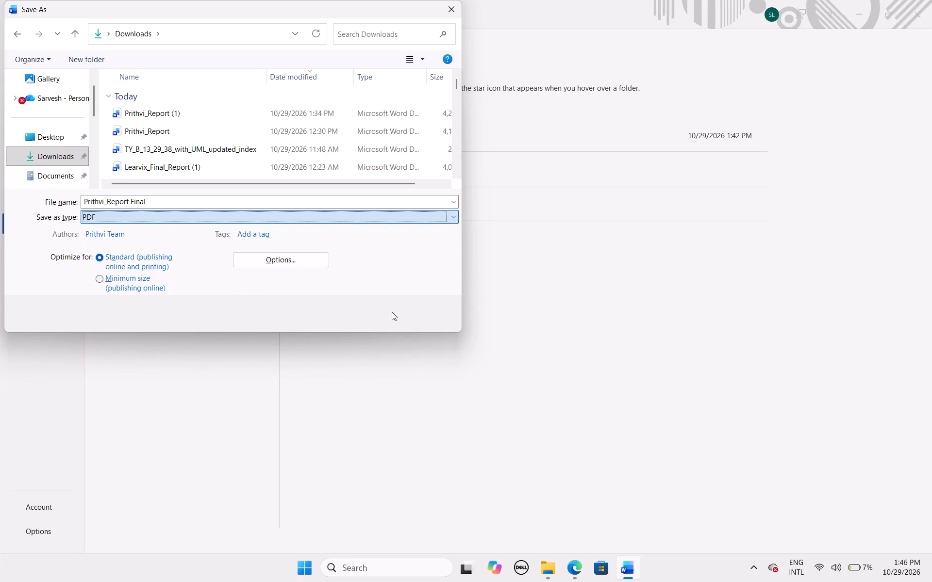
{"action": "left_click", "coordinate": [371, 314]}
{"action": "left_click", "coordinate": [371, 314]}
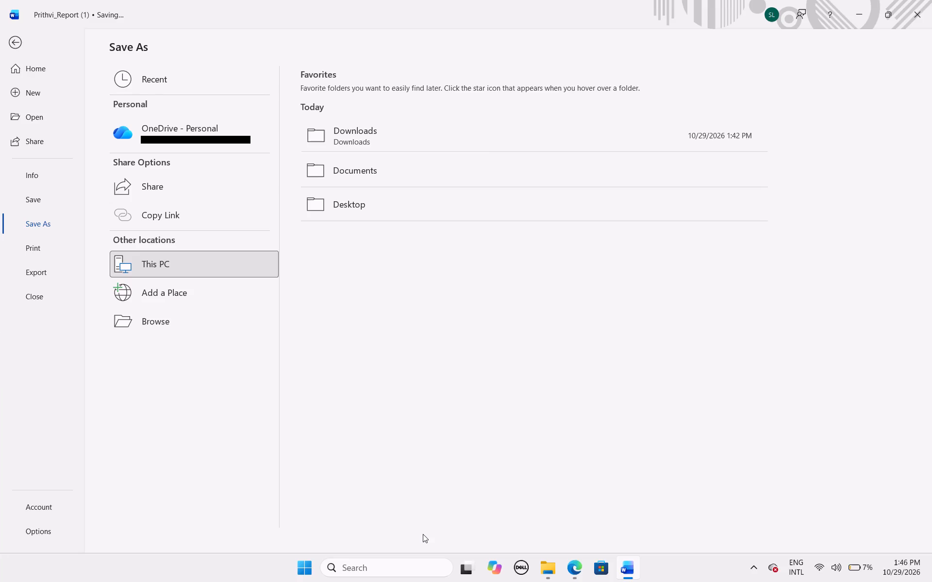
Switch to File Explorer and check the refreshed Downloads folder for the exported PDF, dismissing any system alert.
{"action": "left_click", "coordinate": [549, 581]}
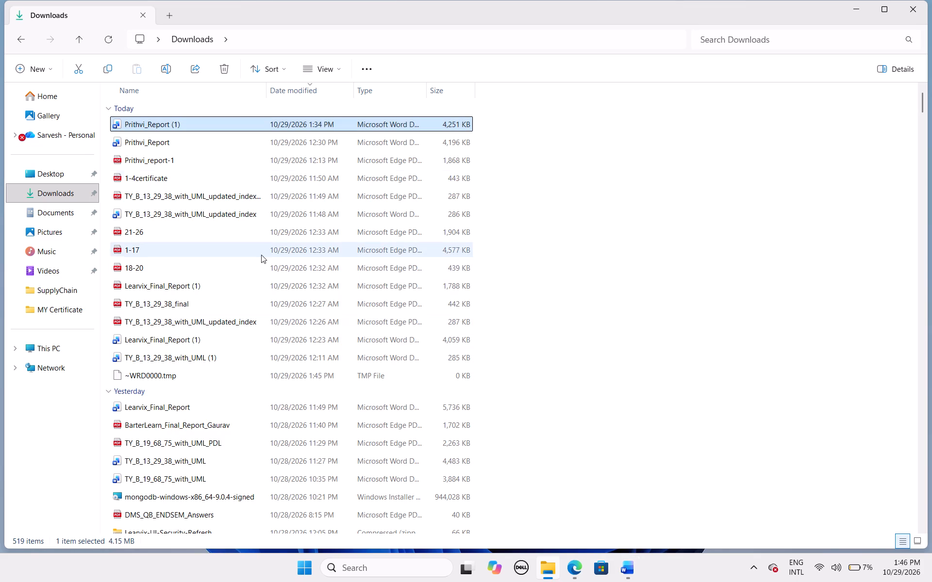
{"action": "key", "text": "ctrl+e"}
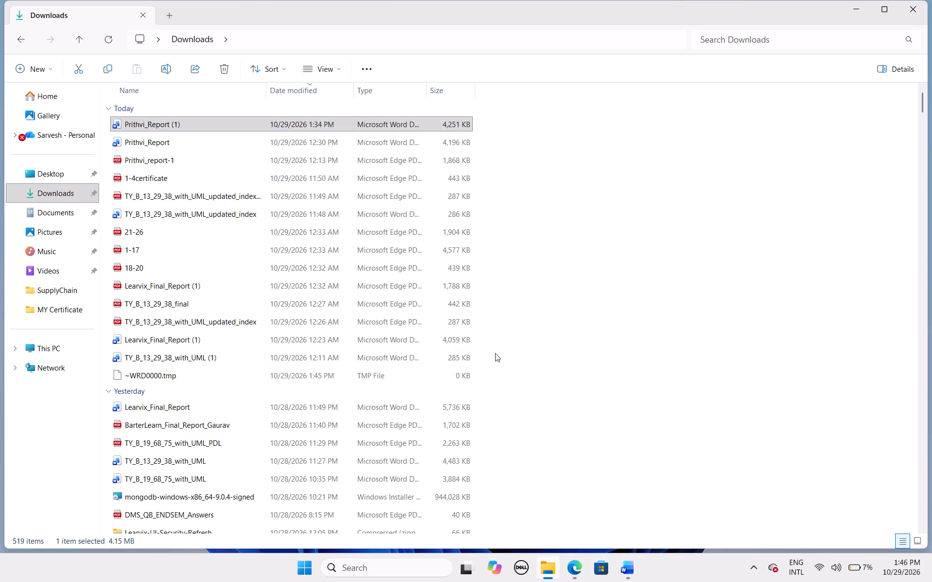
{"action": "key", "text": "ctrl+r"}
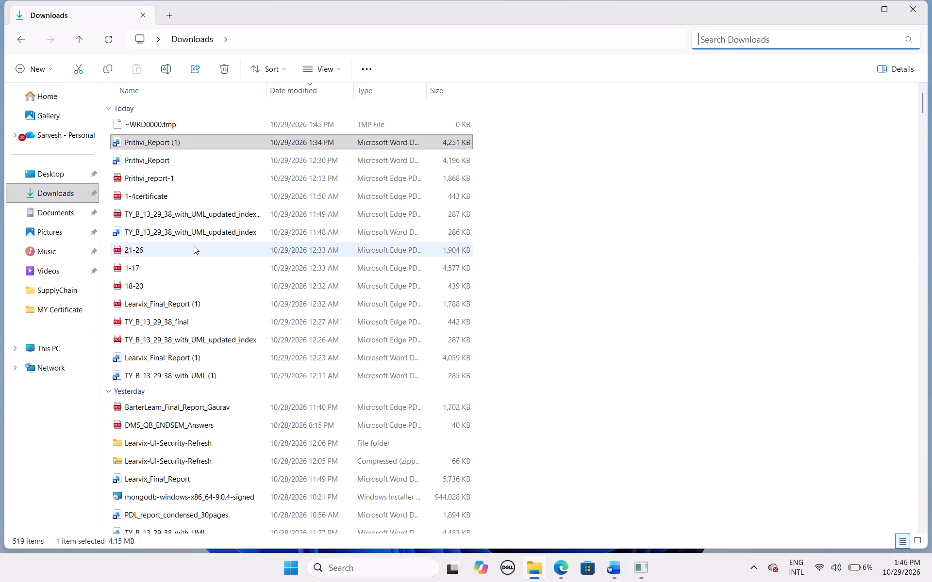
{"action": "scroll", "coordinate": [194, 245], "scroll_direction": "up", "scroll_amount": 3}
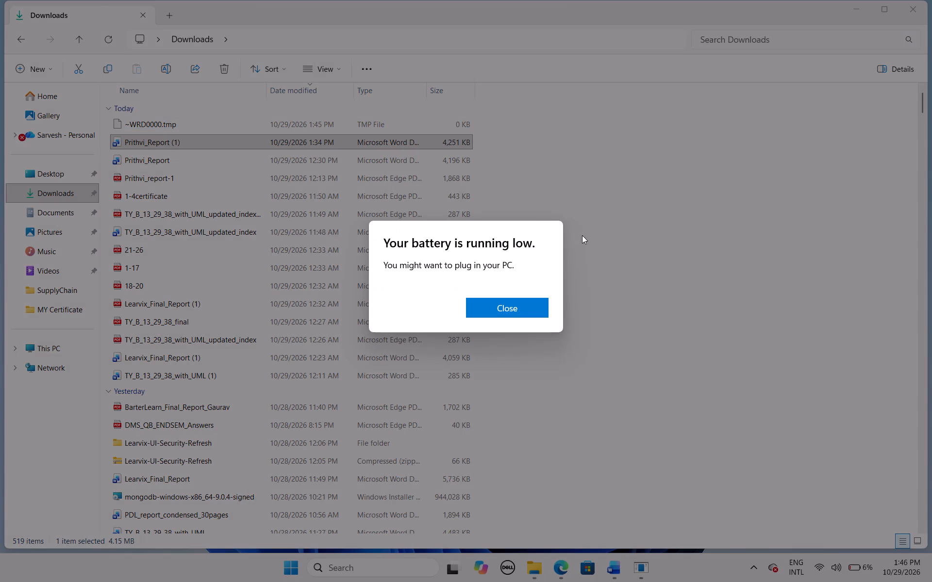
{"action": "left_click", "coordinate": [506, 316]}
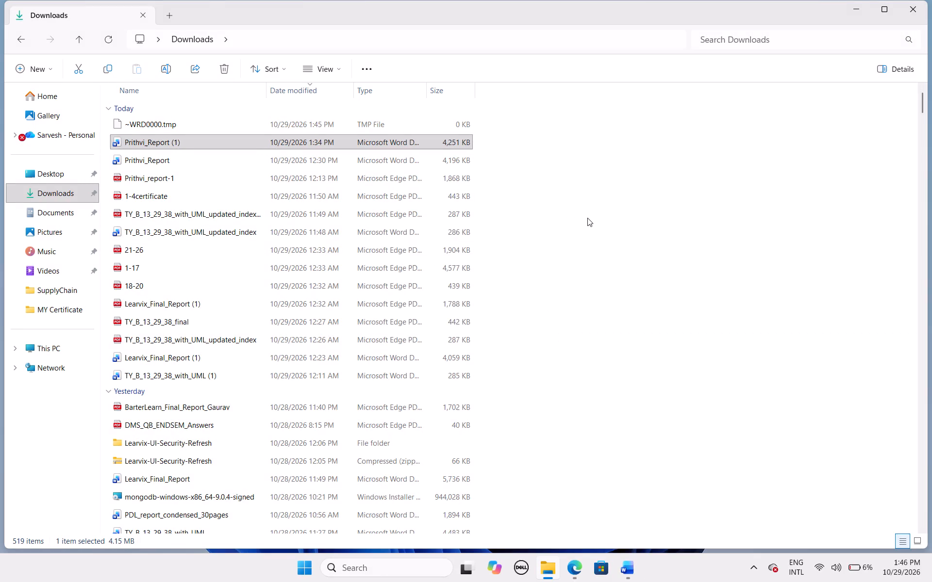
{"action": "left_click", "coordinate": [919, 13]}
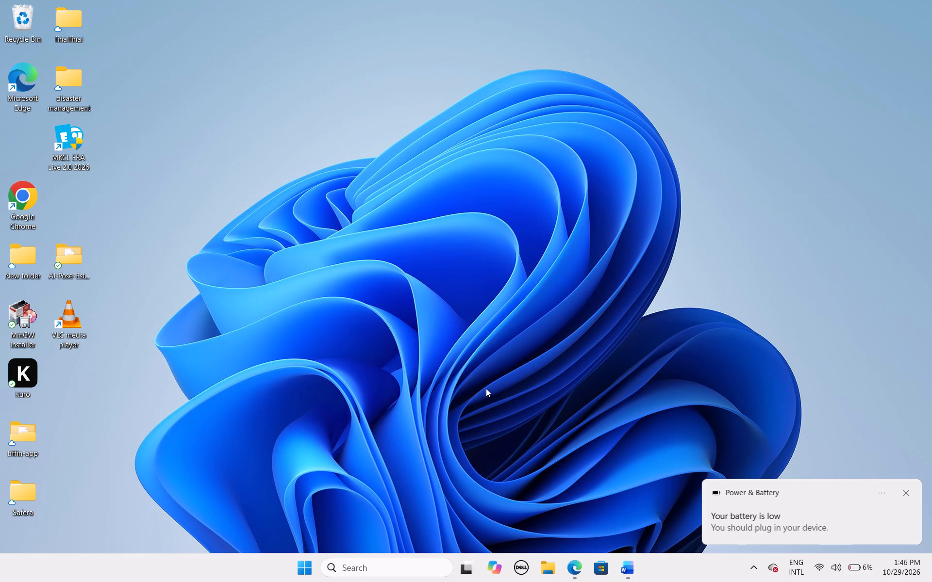
{"action": "left_click", "coordinate": [543, 564]}
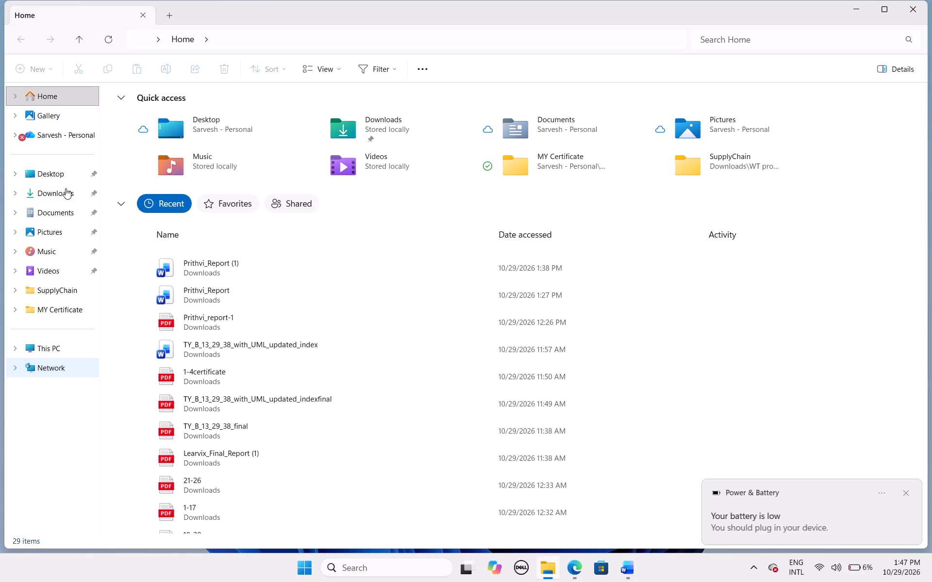
{"action": "left_click", "coordinate": [66, 188]}
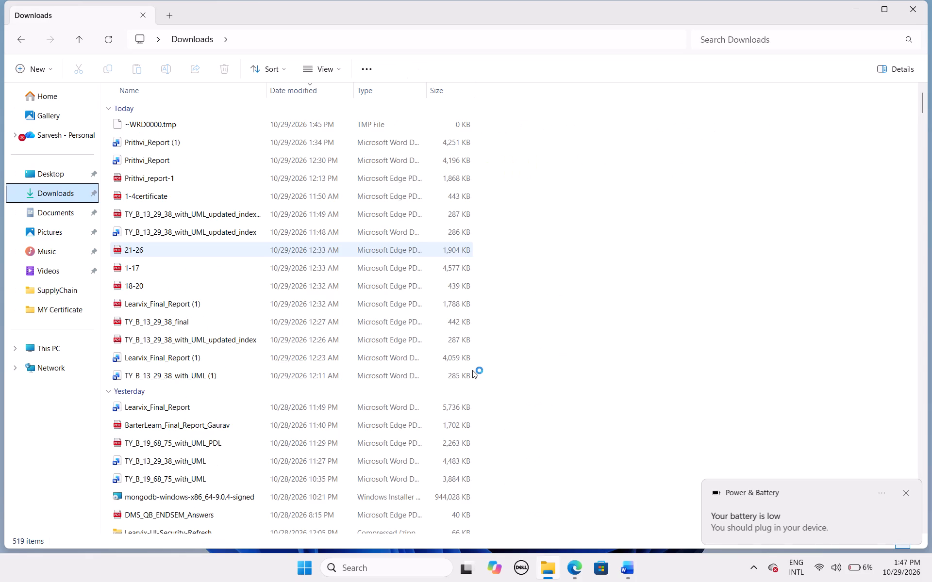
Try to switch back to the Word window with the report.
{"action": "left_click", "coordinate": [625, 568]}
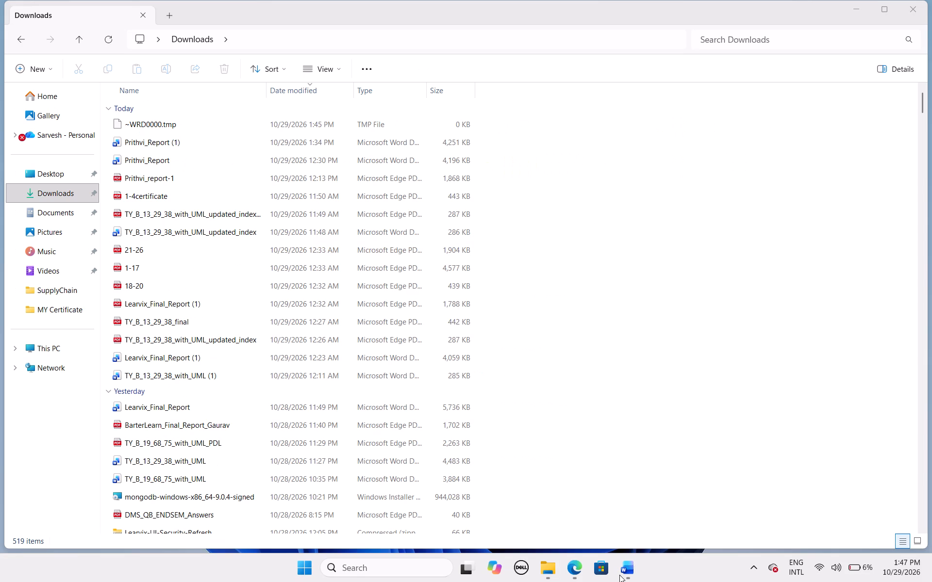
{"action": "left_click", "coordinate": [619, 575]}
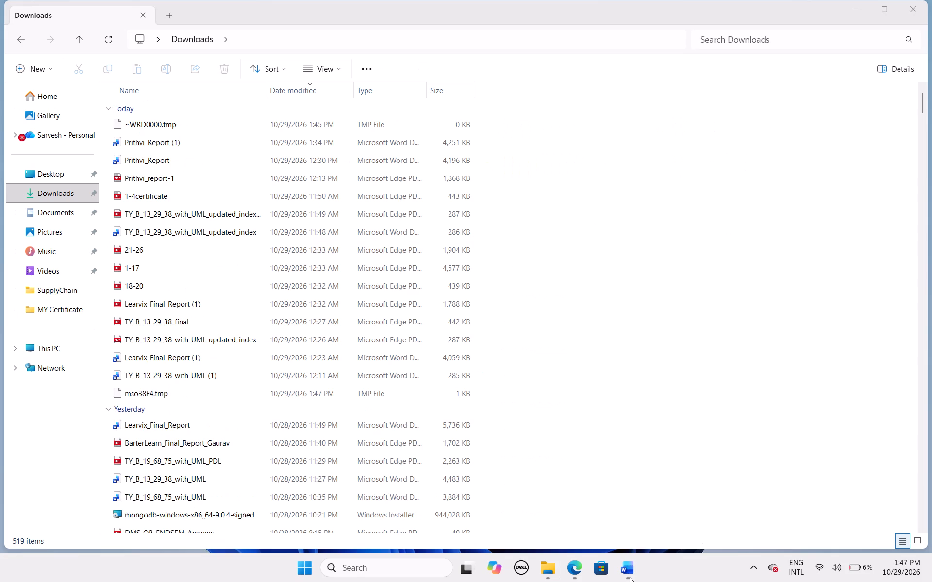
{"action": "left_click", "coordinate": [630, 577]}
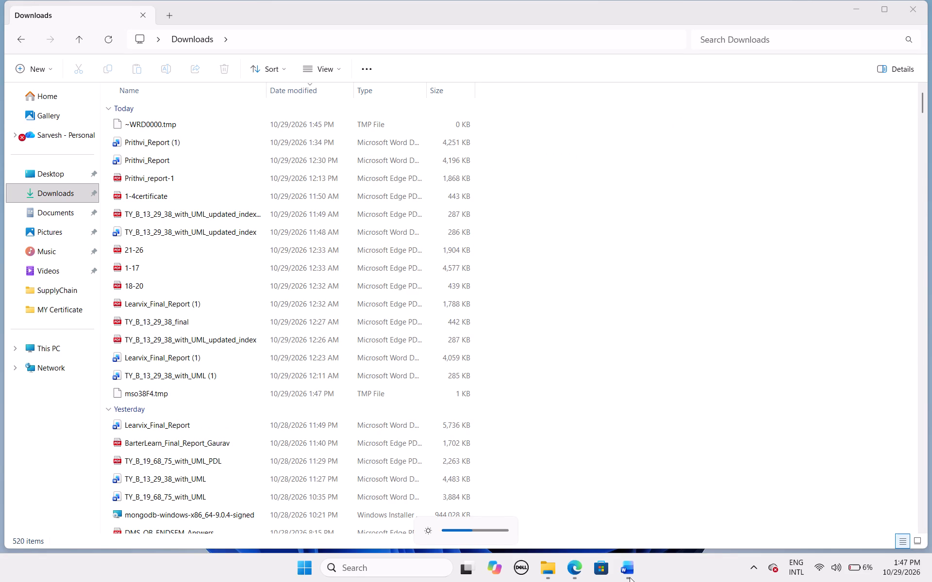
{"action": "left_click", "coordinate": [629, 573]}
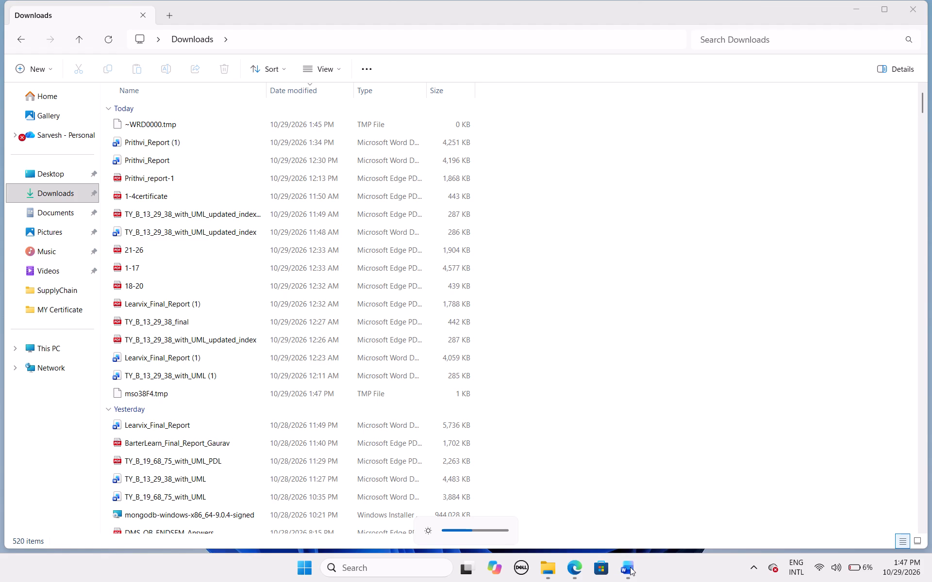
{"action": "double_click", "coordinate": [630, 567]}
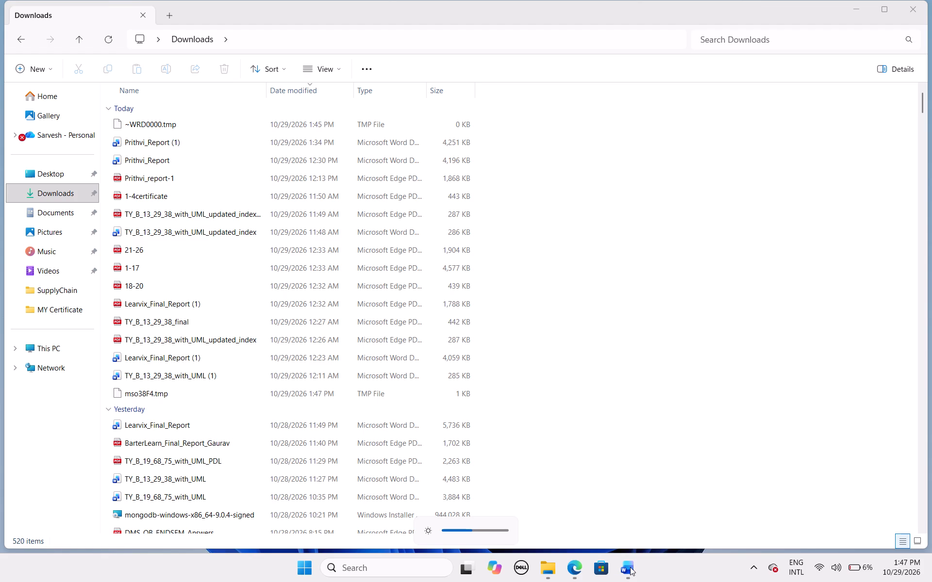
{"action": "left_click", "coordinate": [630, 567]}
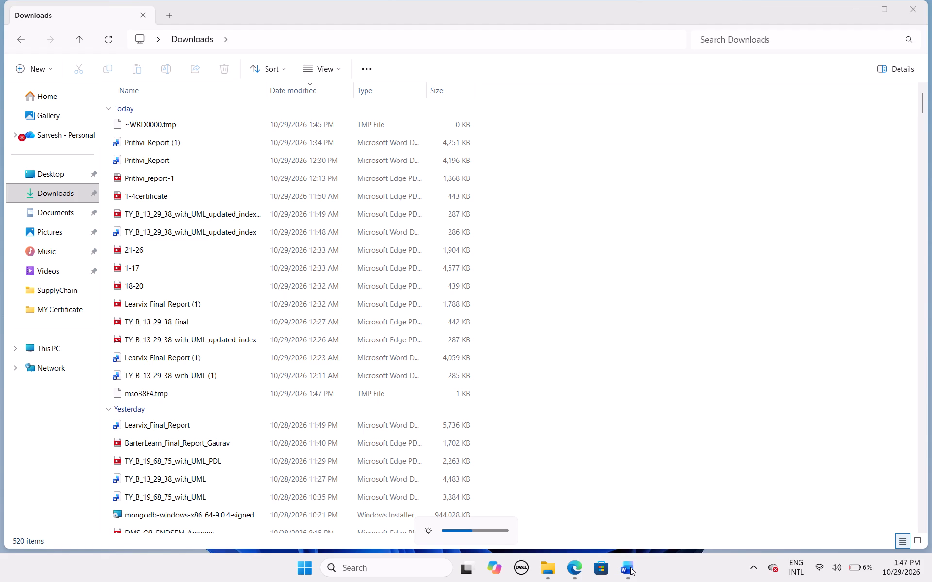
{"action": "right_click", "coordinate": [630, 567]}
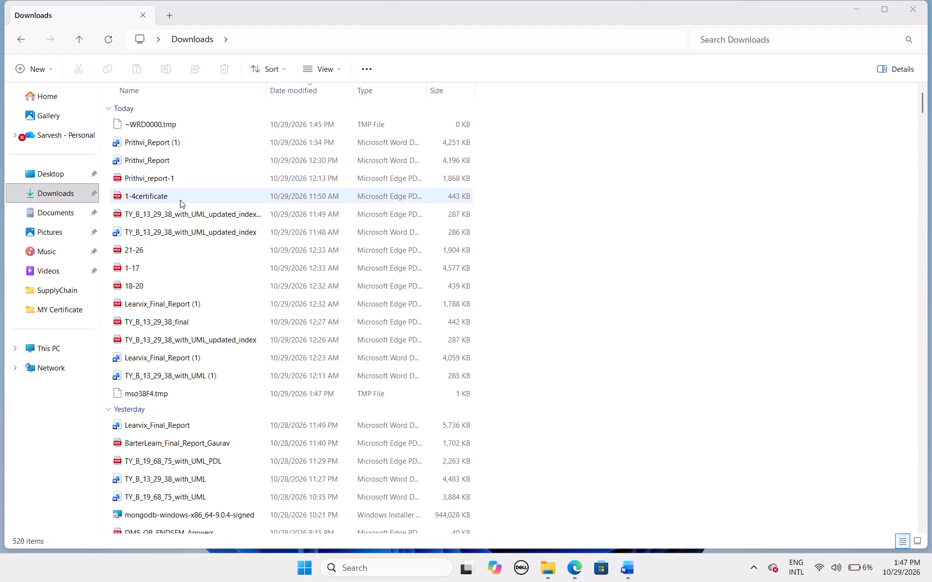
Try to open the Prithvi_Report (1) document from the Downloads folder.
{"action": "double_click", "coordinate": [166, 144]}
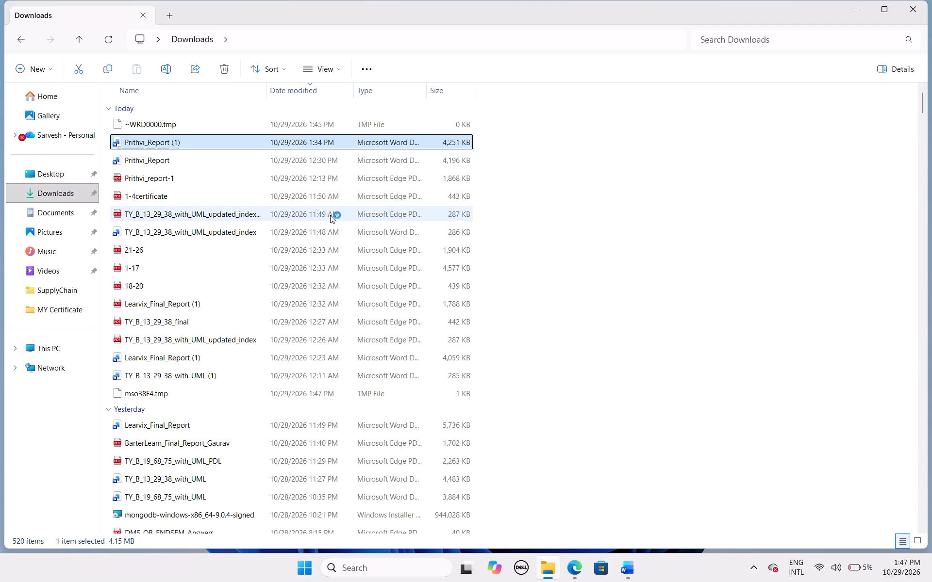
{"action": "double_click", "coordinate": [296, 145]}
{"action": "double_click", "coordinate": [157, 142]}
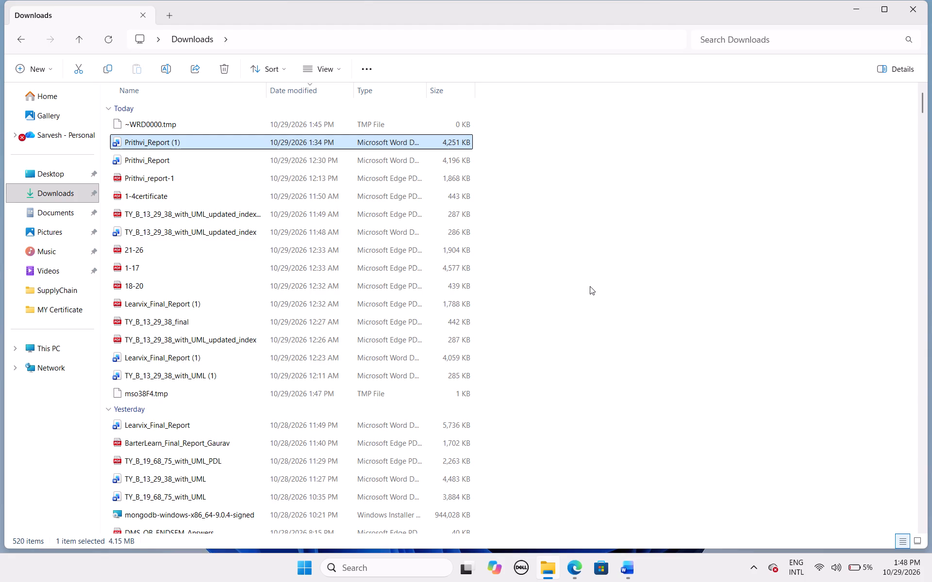
Switch to the open Prithvi_Report (1) window in Word.
{"action": "left_click", "coordinate": [310, 143]}
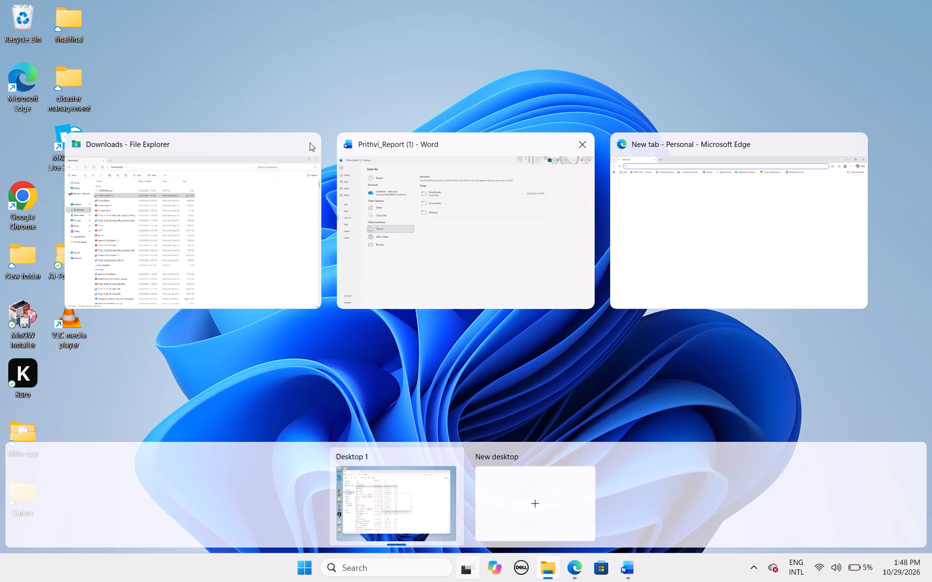
{"action": "left_click", "coordinate": [392, 226]}
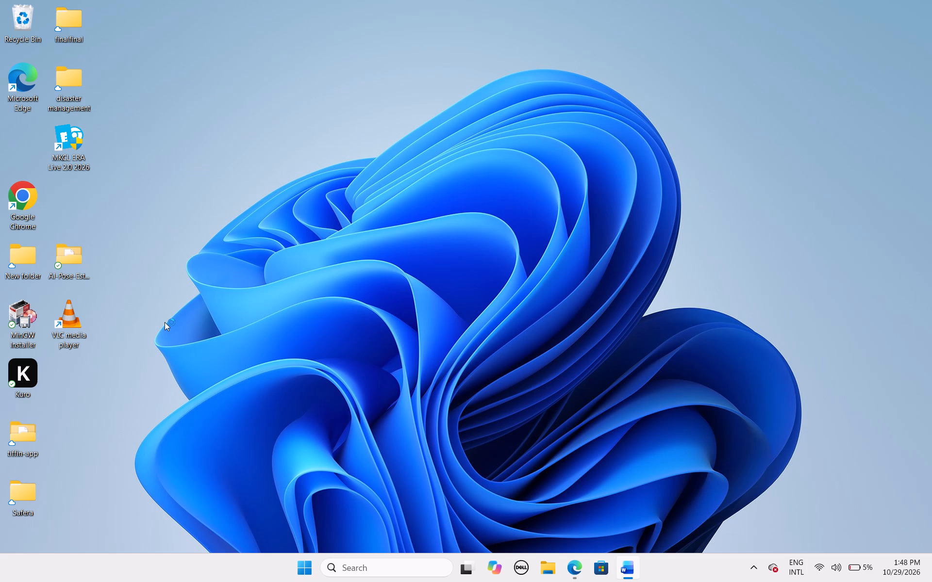
{"action": "left_click", "coordinate": [632, 570]}
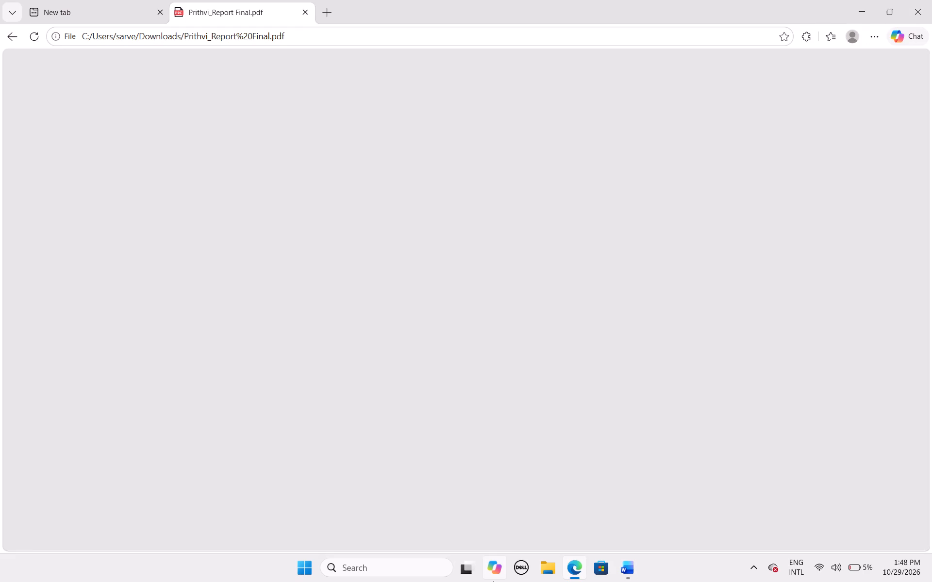
Switch back to File Explorer.
{"action": "left_click", "coordinate": [545, 572]}
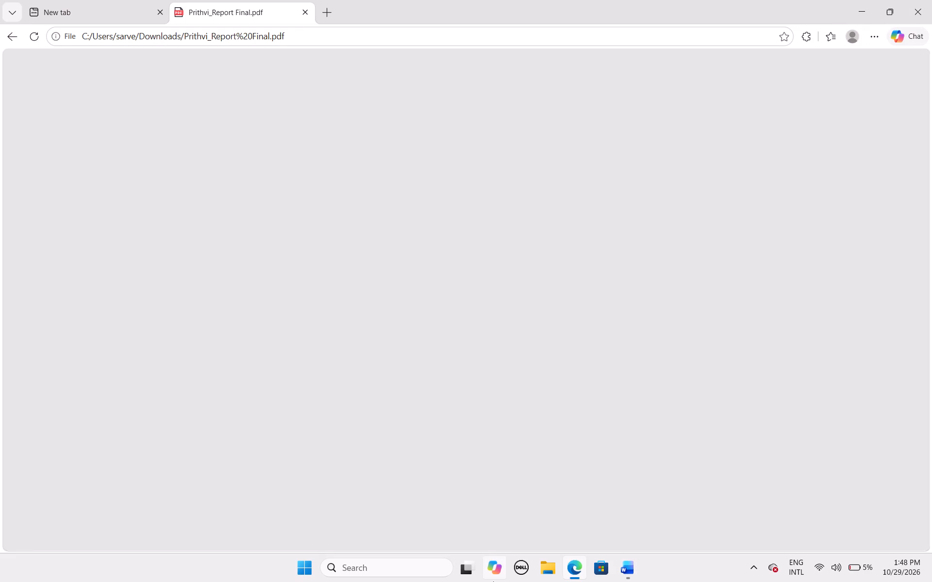